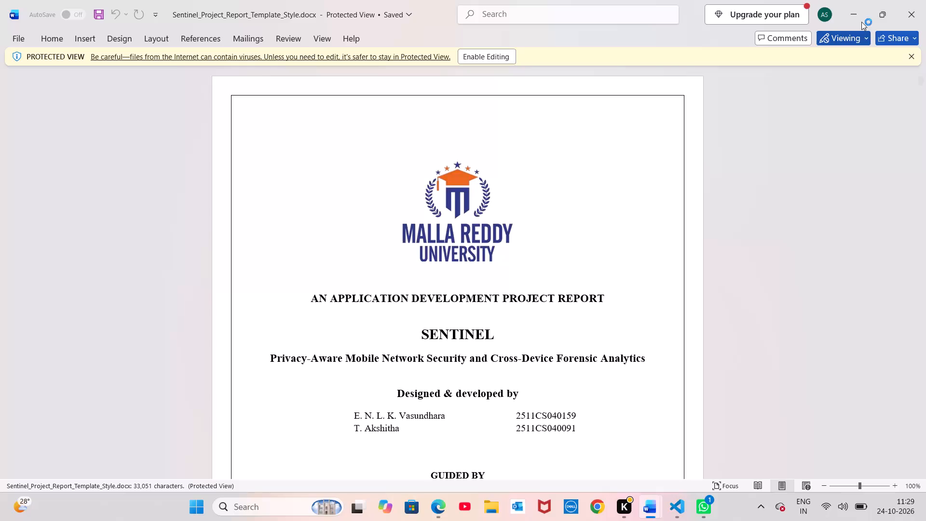
Make the "An Application Development Project Report" line on the CSRF Shield report's cover page bold.
click(827, 37)
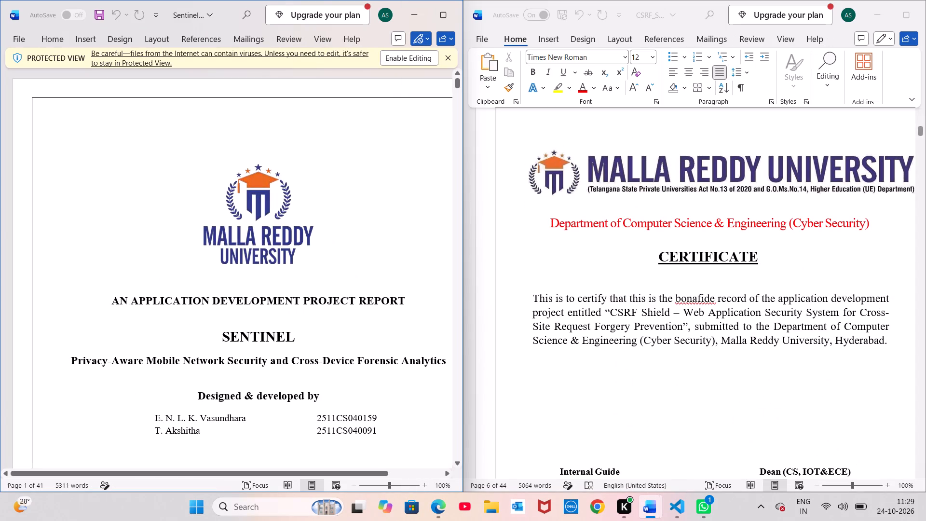
scroll(605, 259, up, 20)
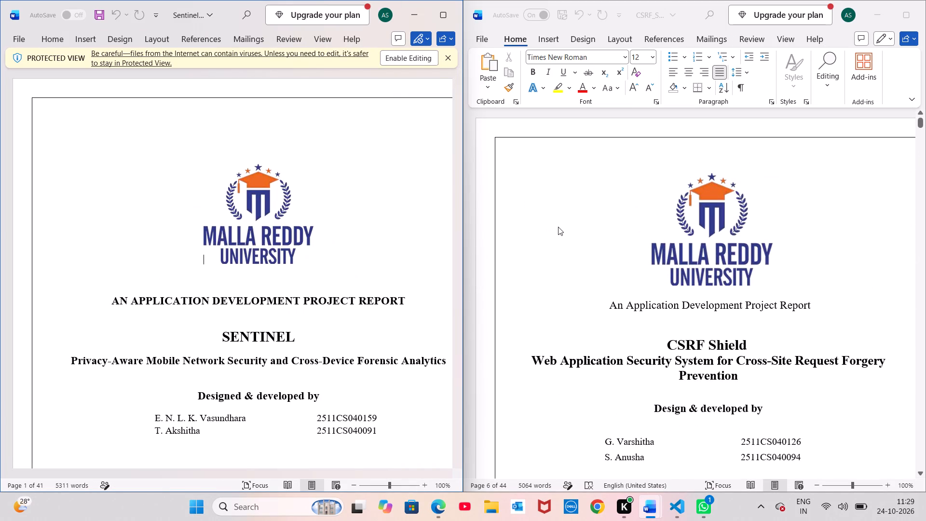
scroll(558, 227, left, 1)
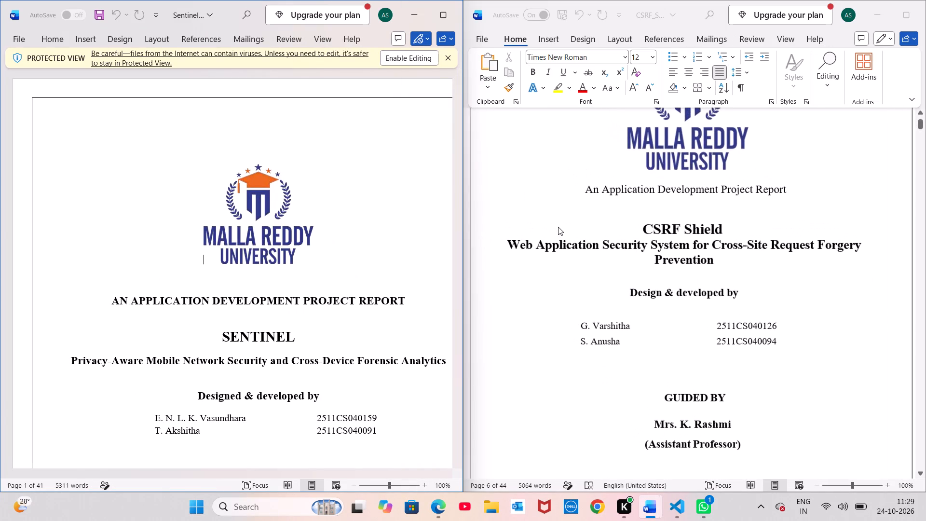
scroll(558, 227, left, 1)
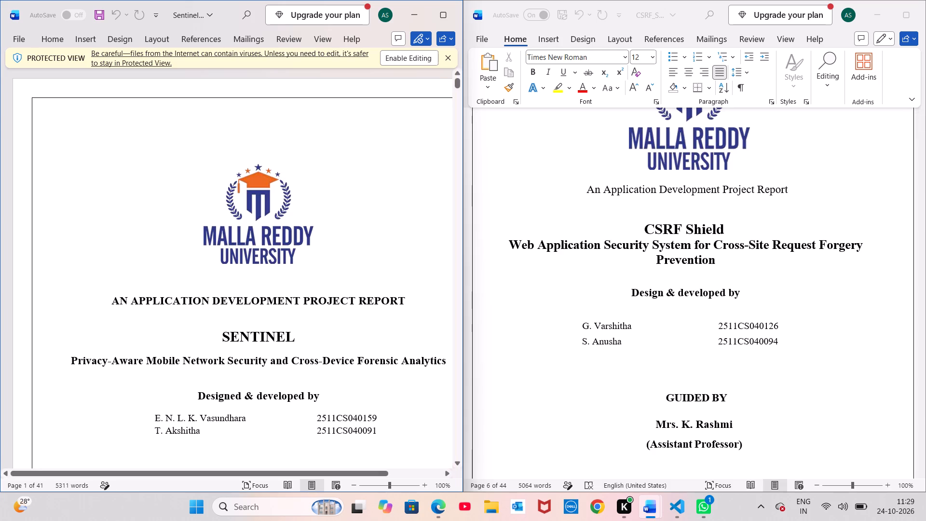
scroll(370, 270, down, 2)
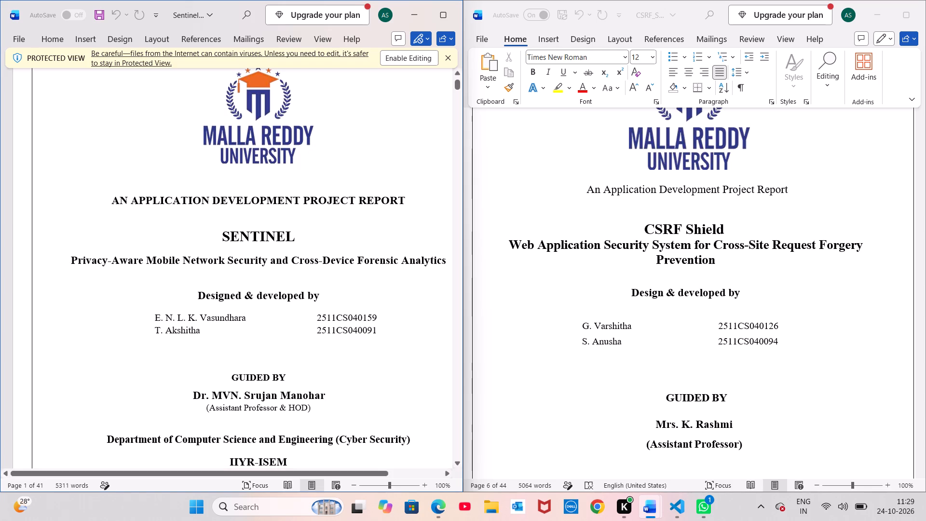
click(588, 186)
drag(588, 186, 597, 189)
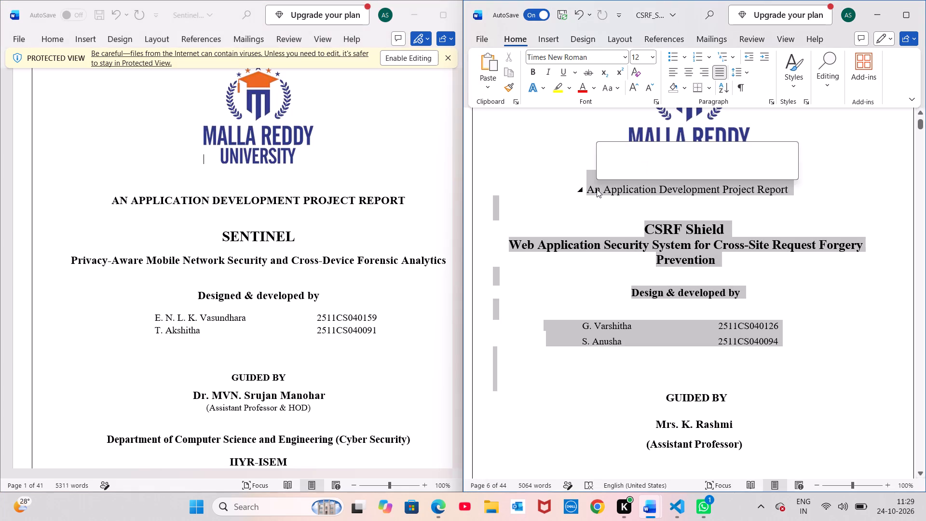
click(574, 177)
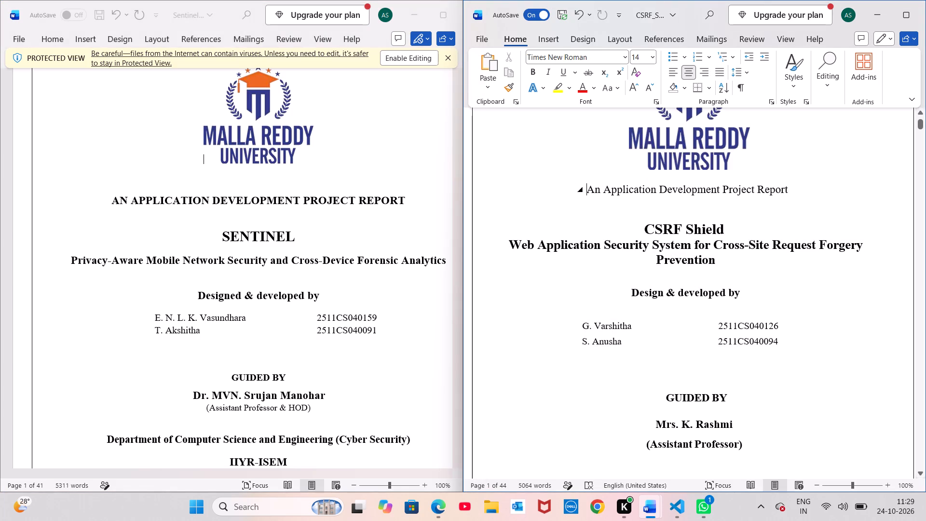
click(588, 190)
drag(588, 190, 730, 195)
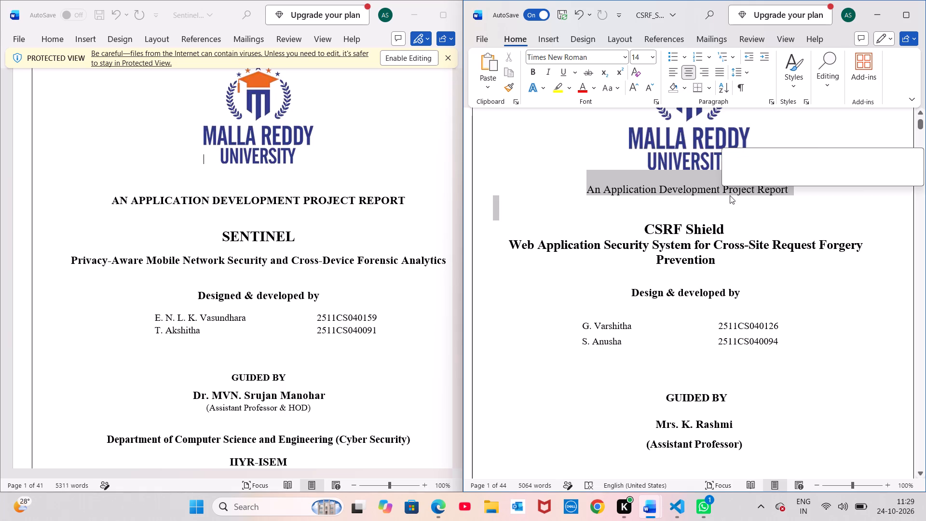
click(729, 178)
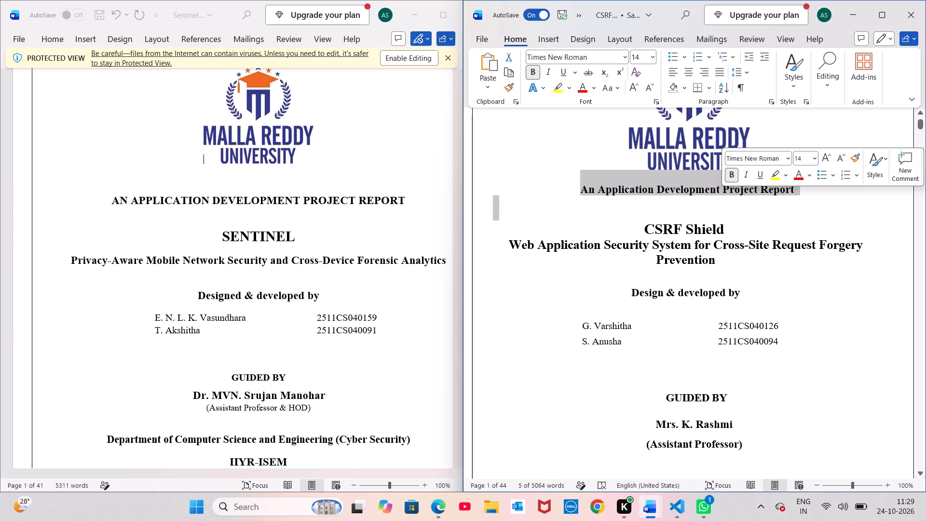
Compare the rest of the cover page and the certificate page in the CSRF Shield report against the Sentinel report.
scroll(601, 297, down, 1)
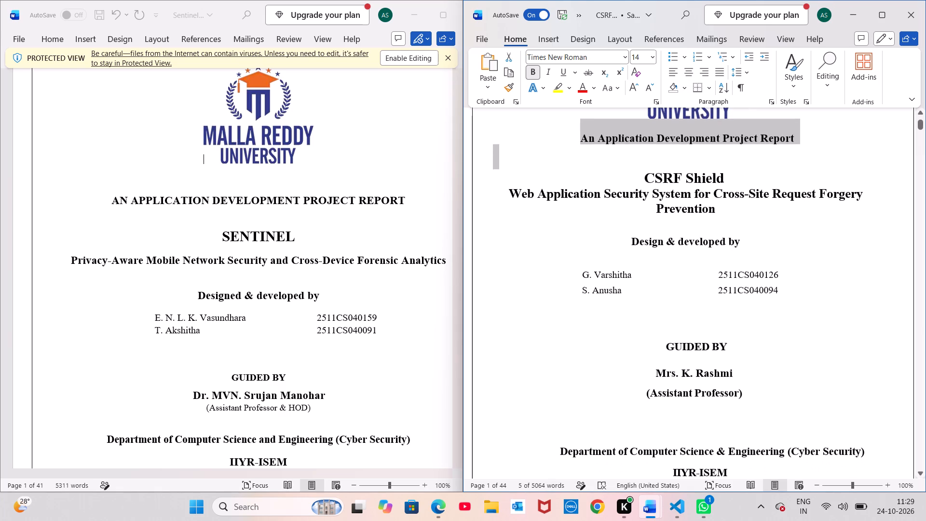
scroll(601, 297, down, 1)
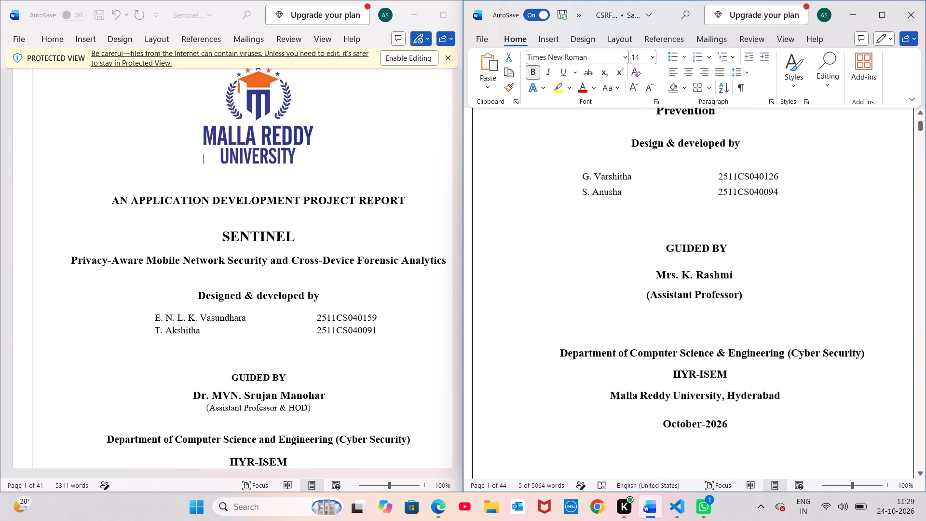
scroll(601, 297, down, 1)
scroll(318, 386, down, 1)
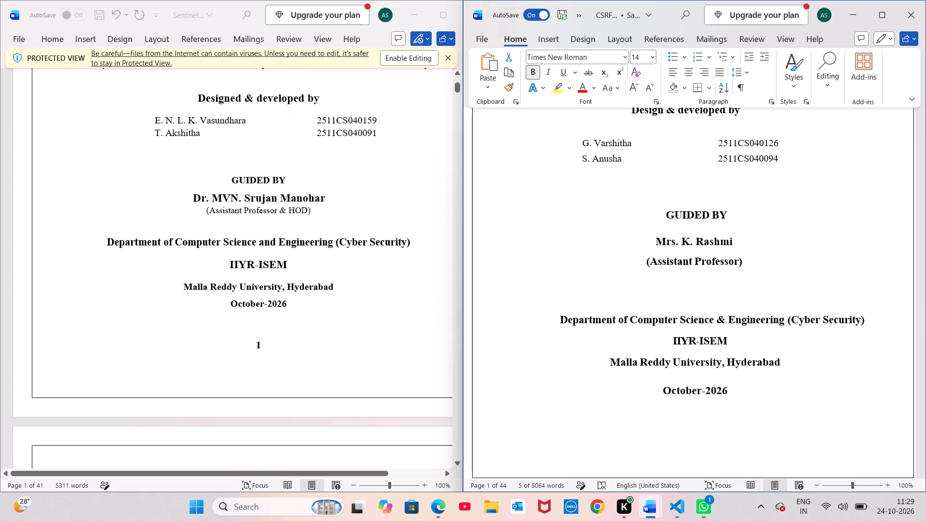
scroll(318, 386, down, 1)
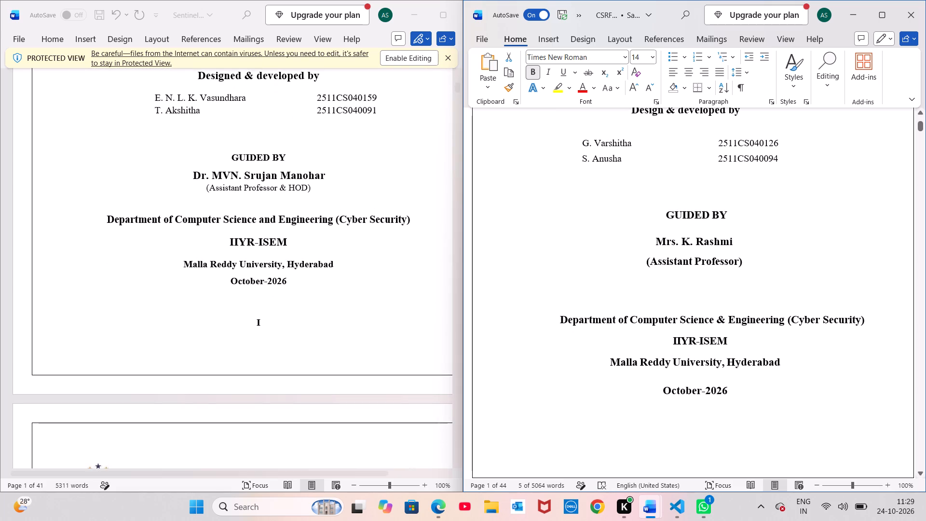
scroll(540, 390, down, 1)
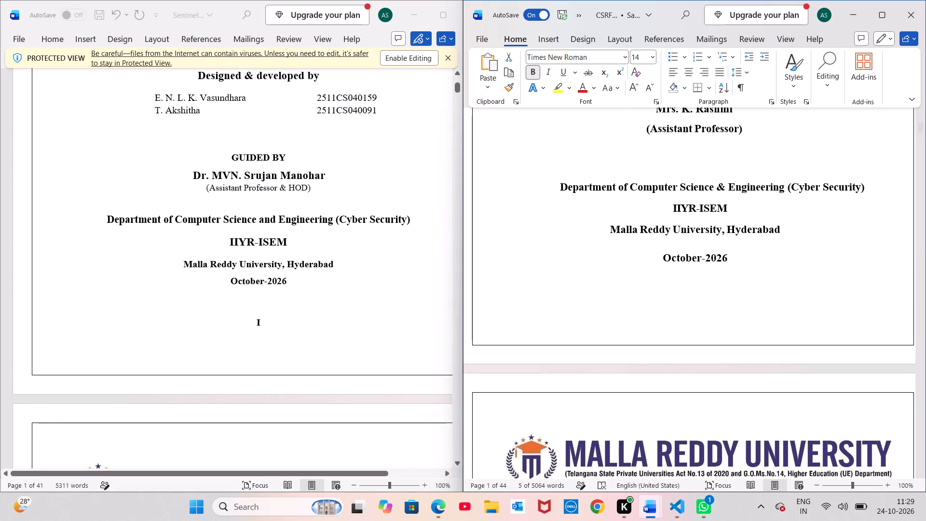
scroll(361, 330, down, 4)
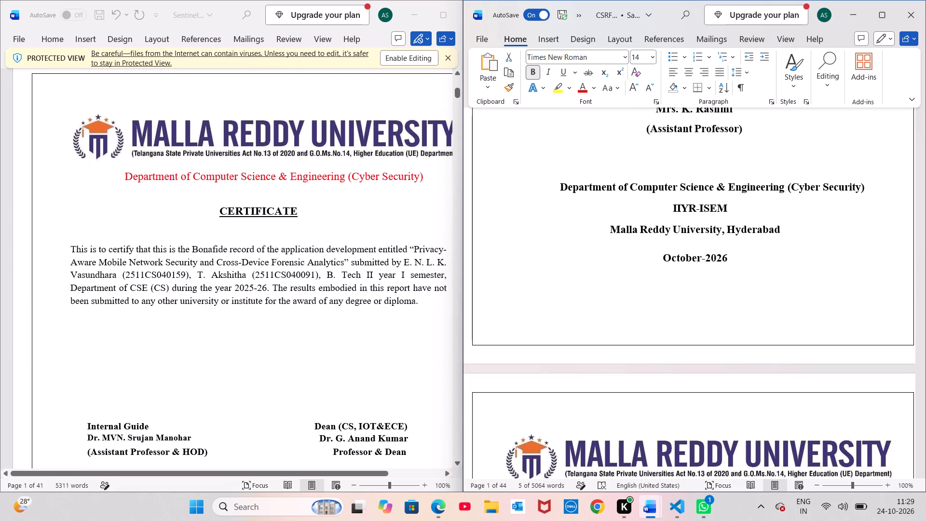
scroll(361, 330, left, 1)
scroll(567, 325, down, 1)
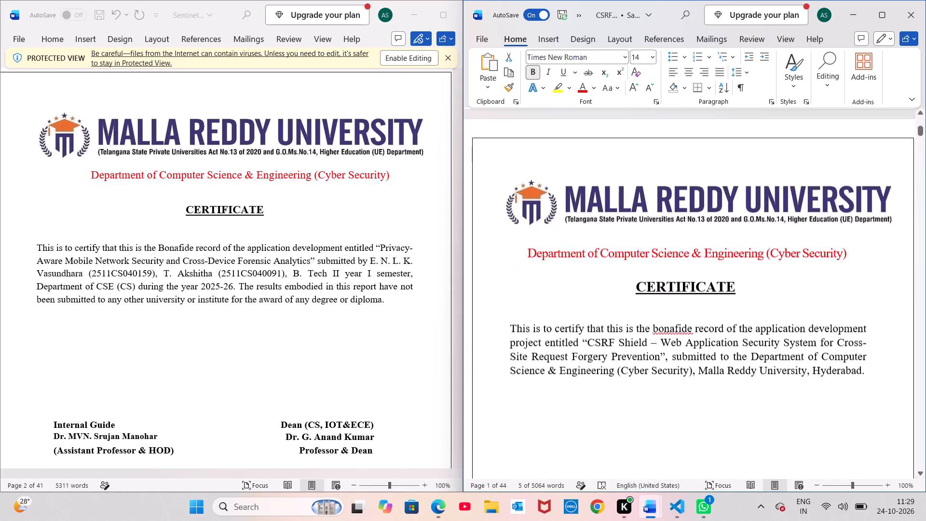
scroll(567, 325, down, 2)
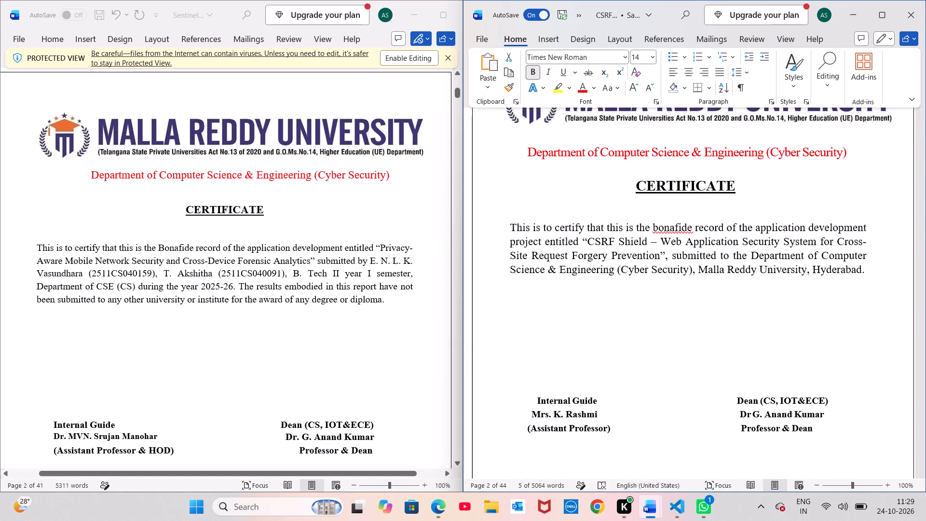
Replace the certificate paragraph in the CSRF Shield report with the certificate paragraph copied from the Sentinel report.
click(37, 248)
drag(37, 248, 392, 323)
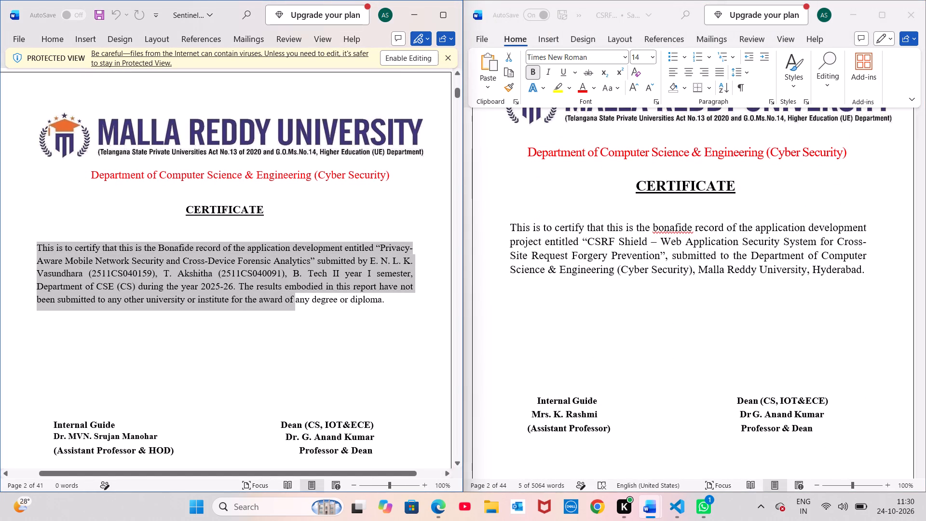
drag(392, 323, 391, 322)
key(ctrl+c)
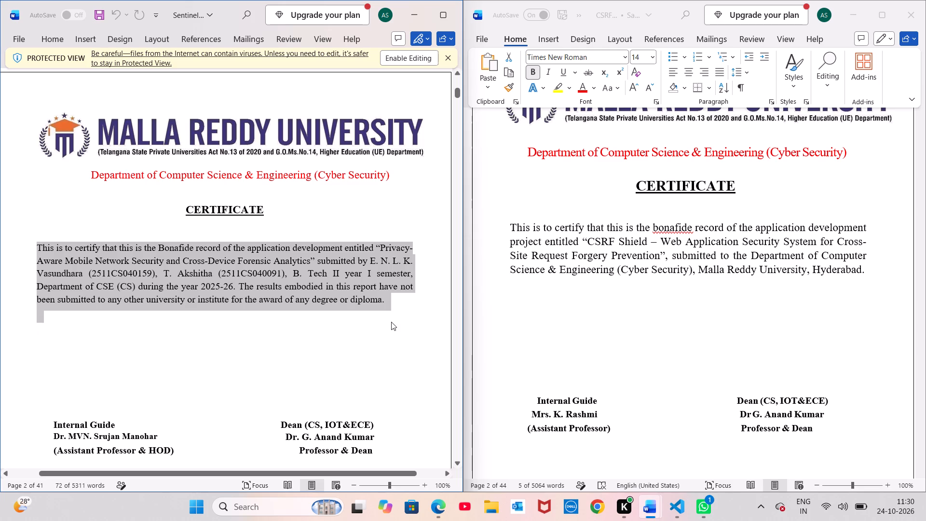
click(513, 310)
click(403, 321)
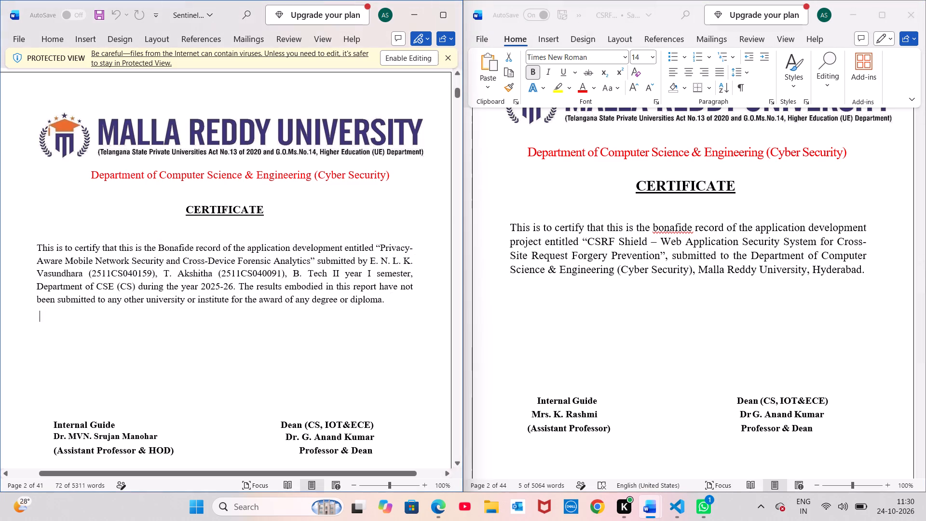
drag(544, 312, 512, 226)
click(512, 226)
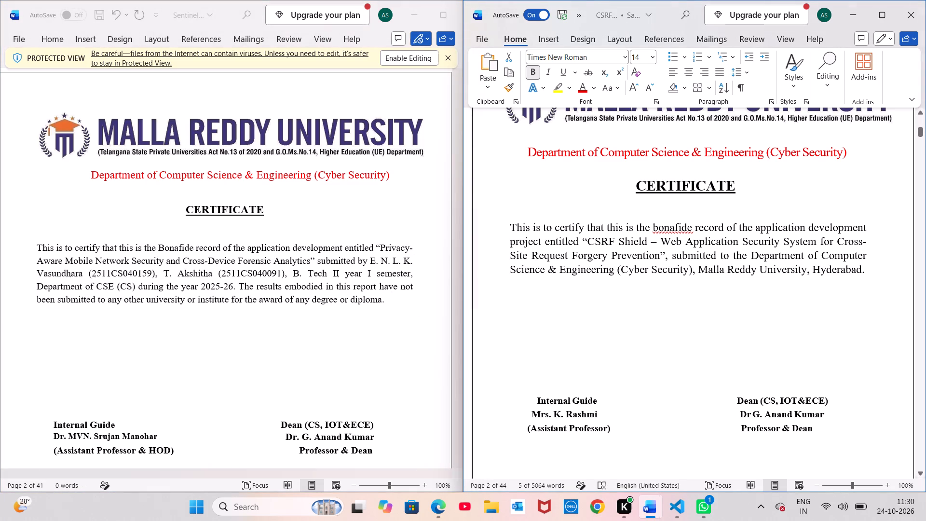
drag(512, 226, 893, 267)
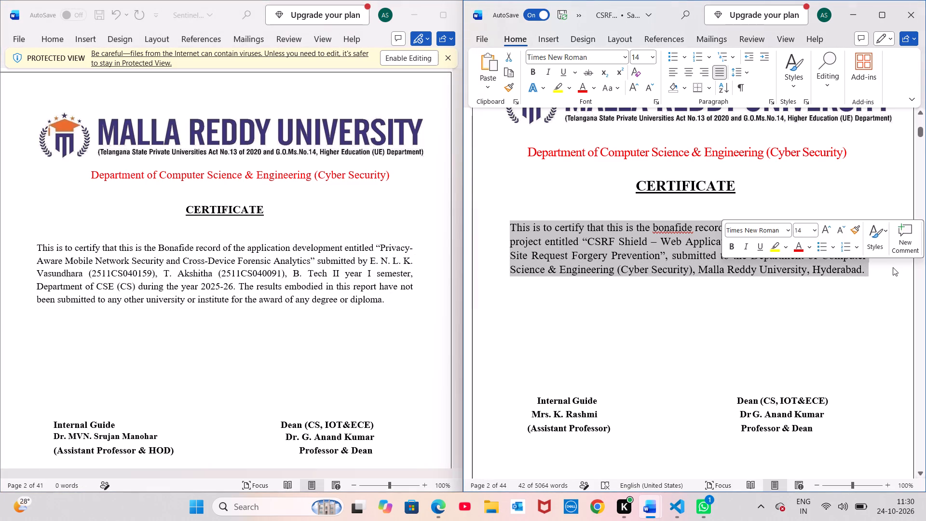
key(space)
key(ctrl+v)
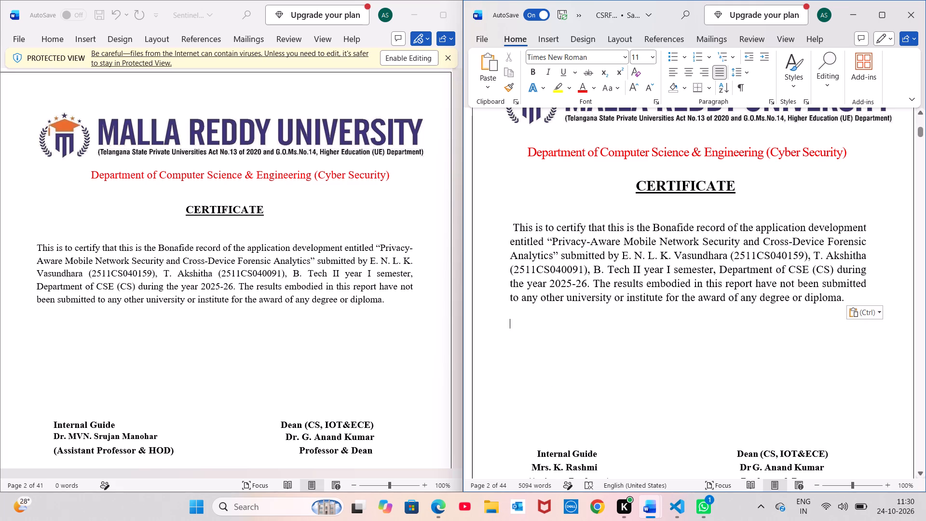
Remove the two student names and roll numbers after "submitted by" in the pasted certificate paragraph.
click(625, 255)
drag(625, 255, 792, 263)
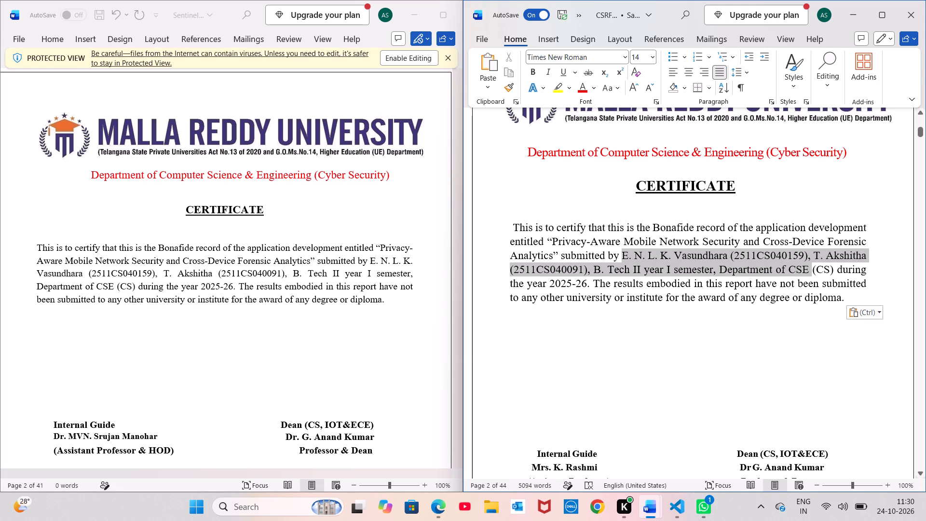
drag(792, 263, 608, 268)
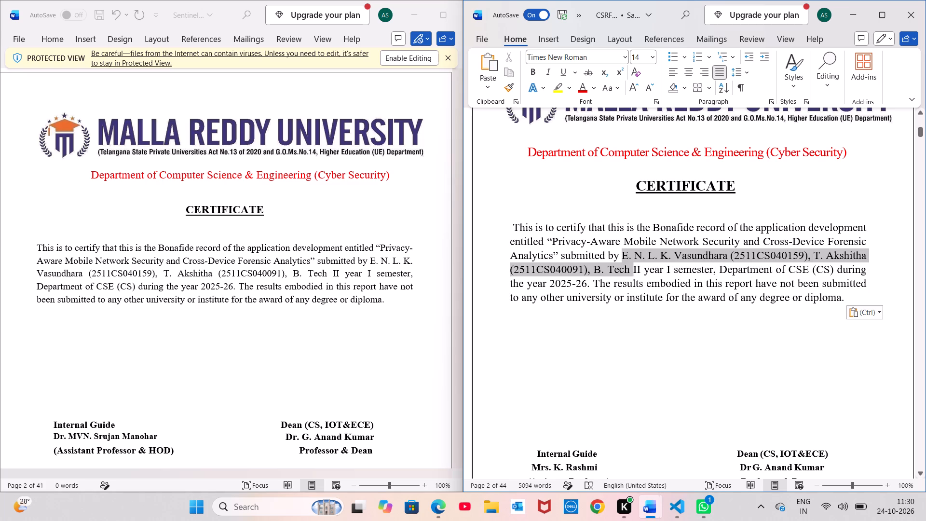
drag(608, 268, 585, 267)
drag(585, 267, 586, 269)
drag(586, 269, 589, 266)
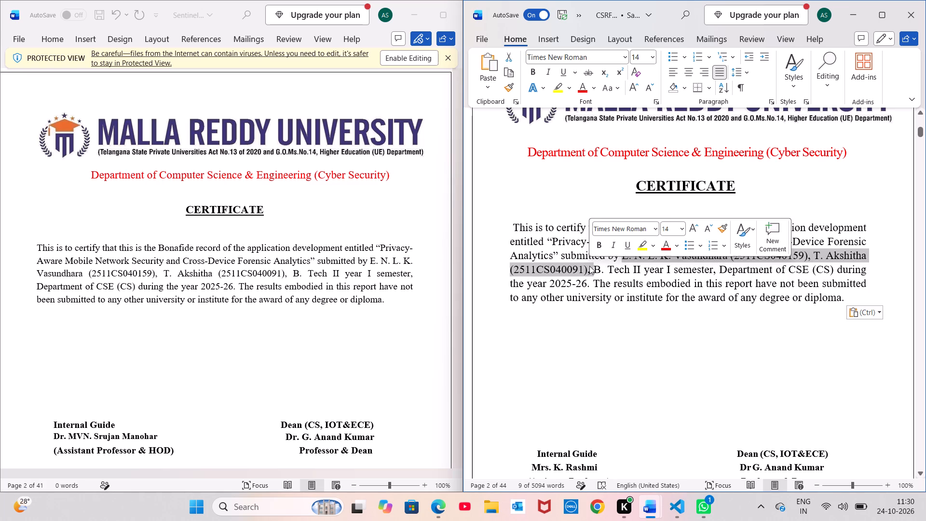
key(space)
Copy the first student's name and roll number from the CSRF Shield cover page into the certificate paragraph after "submitted by".
scroll(567, 267, up, 2)
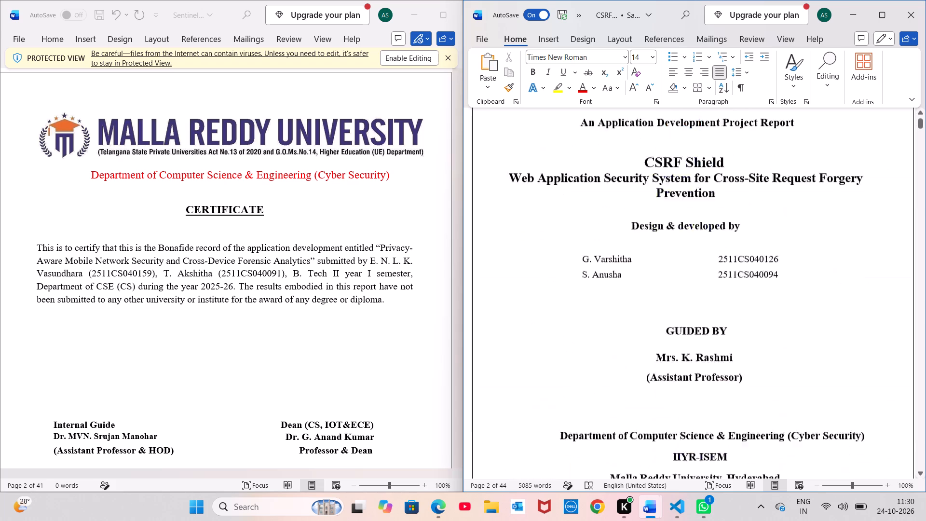
scroll(567, 267, up, 2)
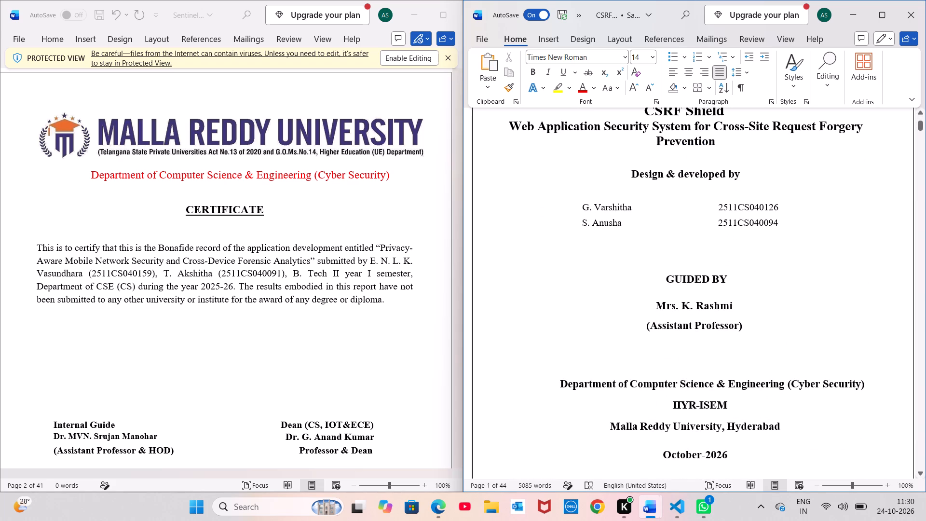
click(581, 206)
drag(581, 206, 737, 213)
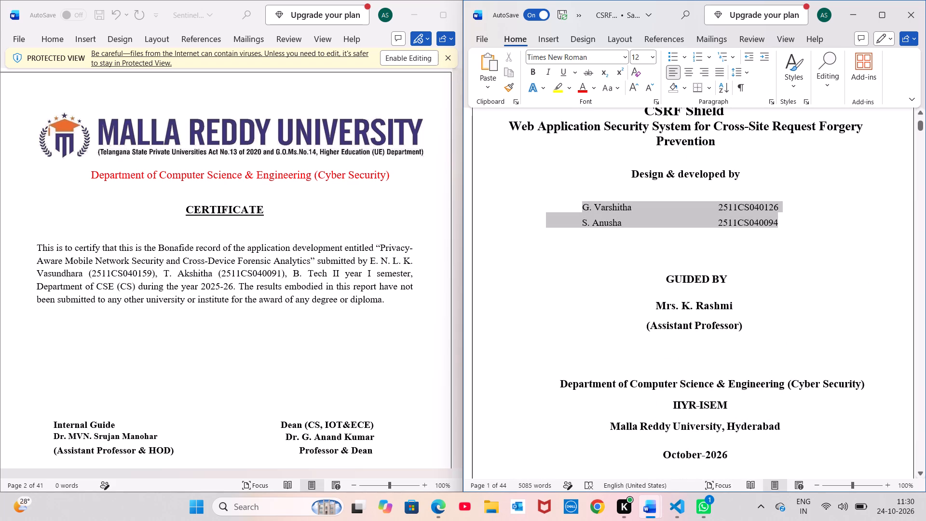
drag(737, 213, 765, 206)
key(ctrl+c)
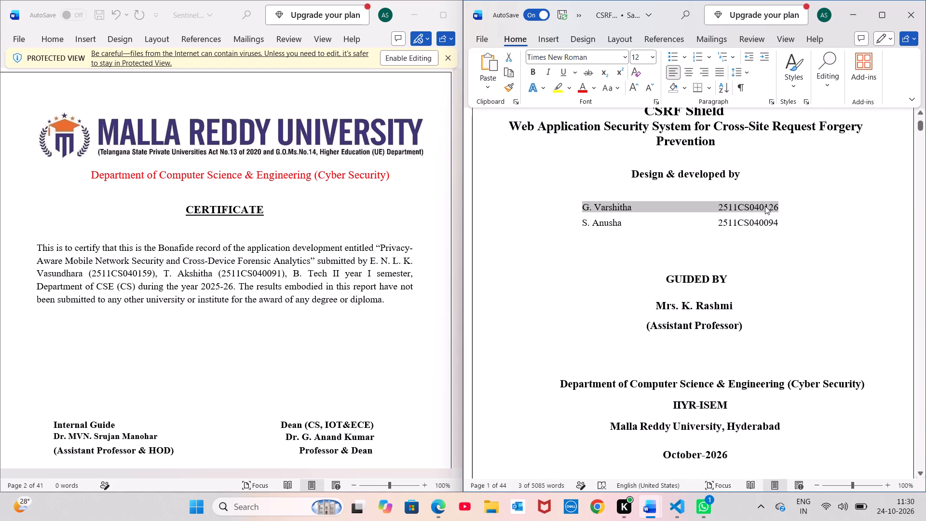
scroll(669, 298, down, 3)
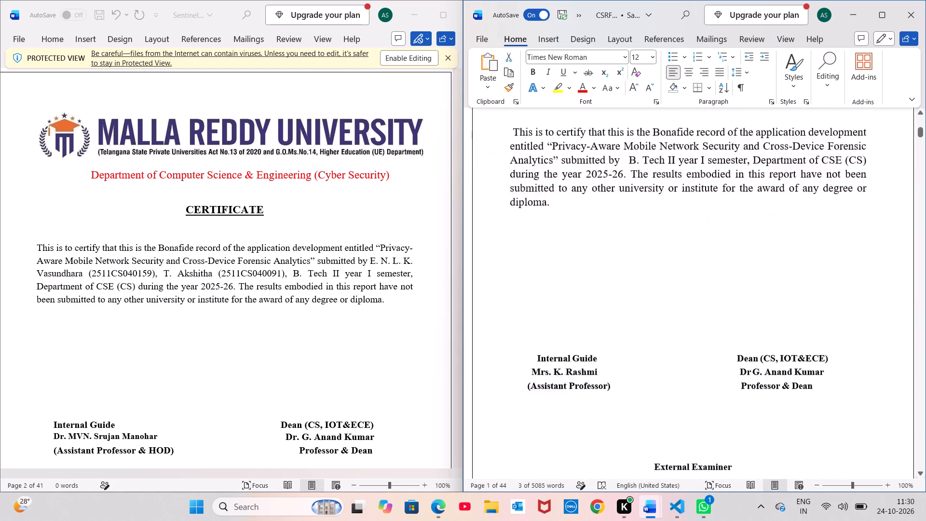
scroll(669, 298, down, 1)
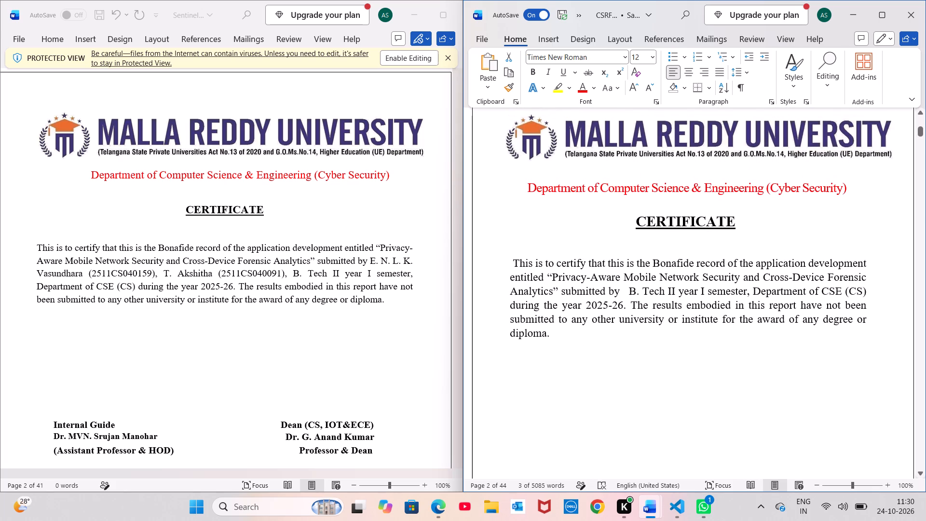
click(621, 293)
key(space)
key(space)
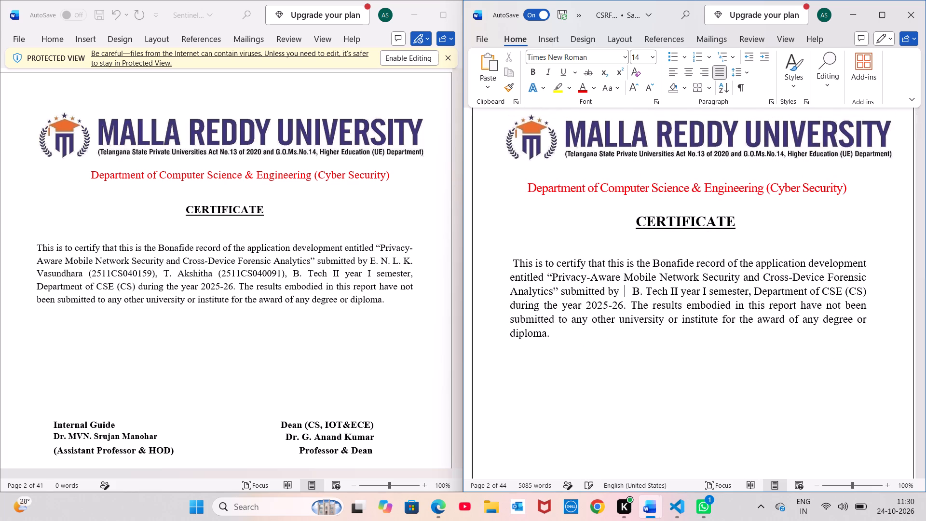
key(ctrl+v)
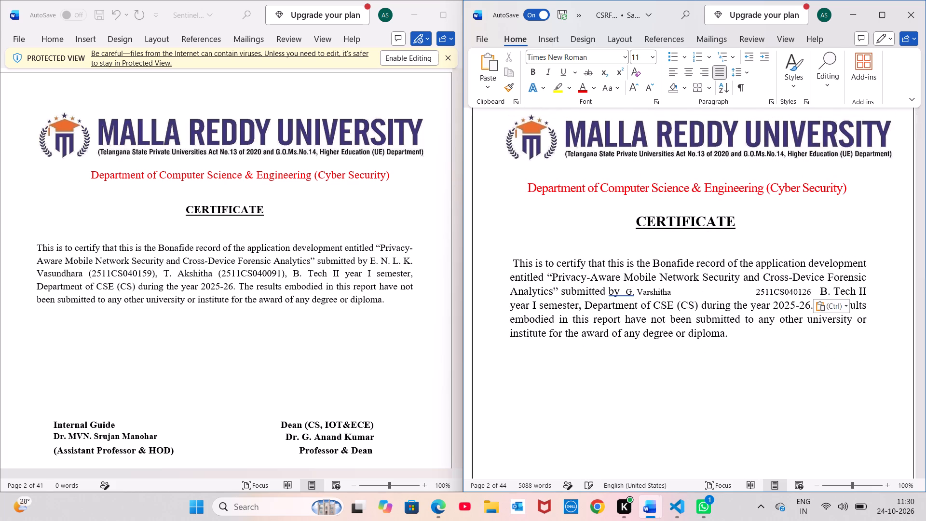
Reduce the wide gap between the first student's name and roll number in the certificate paragraph to a single space.
click(757, 293)
key(BackSpace)
key(BackSpace)
key(BackSpace)
key(BackSpace)
key(BackSpace)
key(BackSpace)
key(BackSpace)
key(BackSpace)
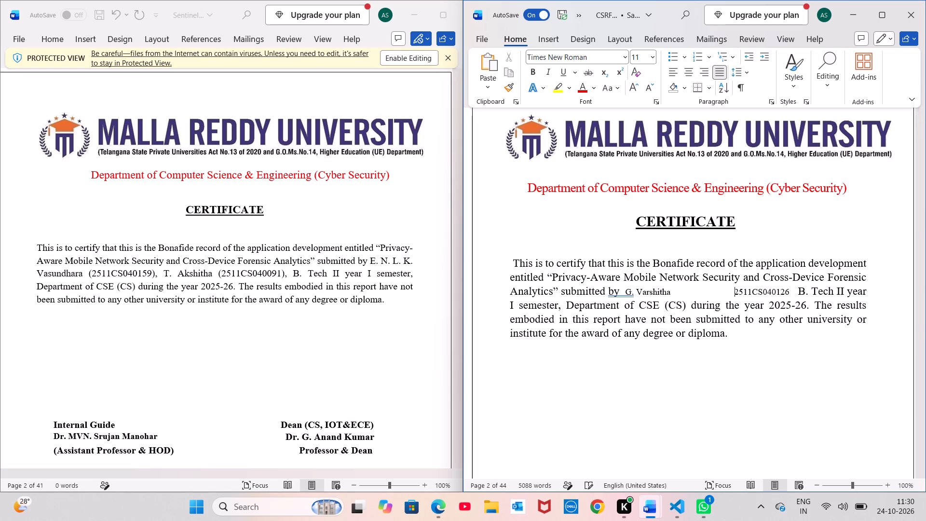
key(BackSpace)
key(BackSpace)
key(BackSpace)
key(BackSpace)
key(BackSpace)
key(BackSpace)
key(BackSpace)
key(BackSpace)
key(BackSpace)
key(BackSpace)
key(BackSpace)
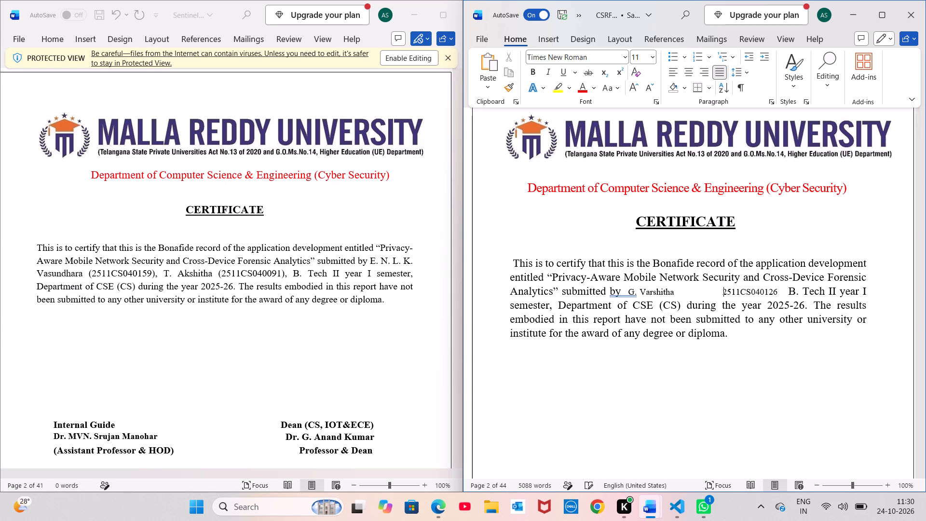
key(BackSpace)
key(BackSpace)
key(BackSpace)
key(BackSpace)
key(BackSpace)
key(BackSpace)
key(BackSpace)
key(BackSpace)
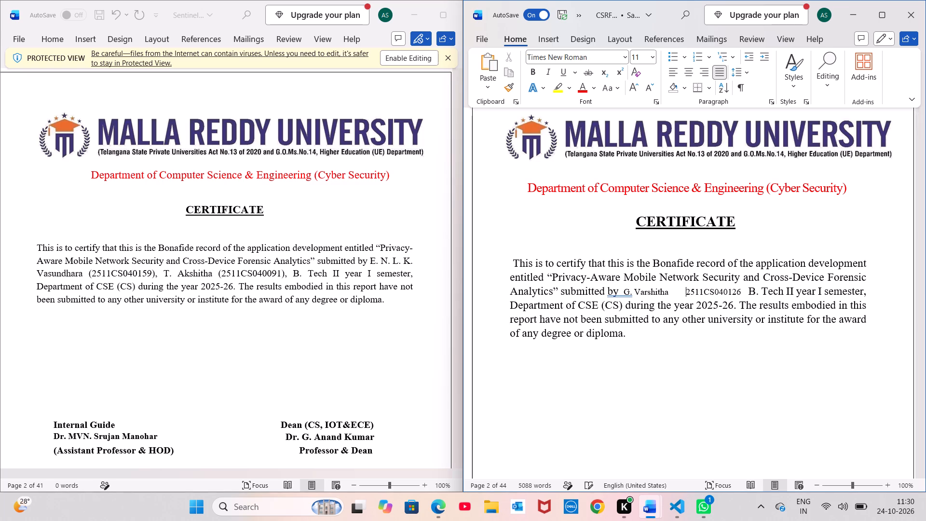
key(BackSpace)
key(BackSpace)
key(BackSpace)
key(BackSpace)
key(BackSpace)
key(BackSpace)
key(BackSpace)
key(BackSpace)
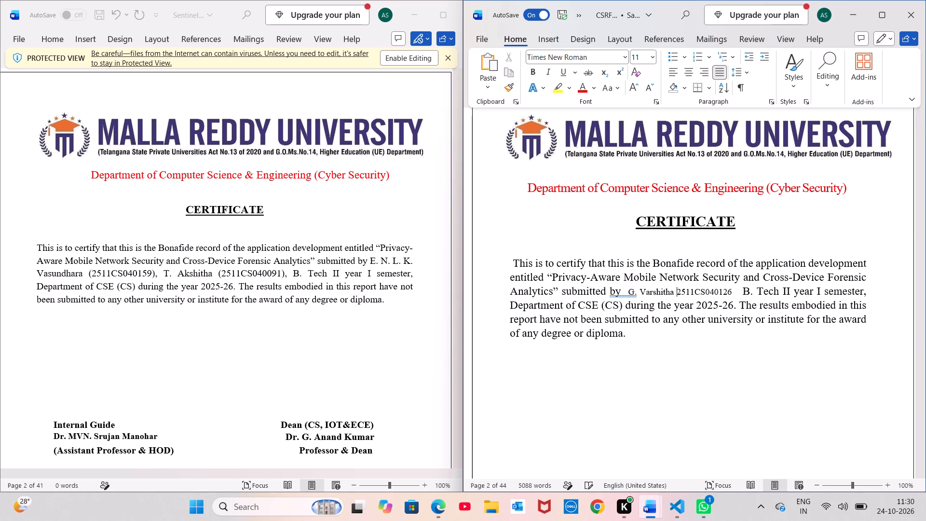
key(BackSpace)
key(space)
Enclose the first student's roll number in the certificate paragraph in parentheses.
key(shift+parenleft)
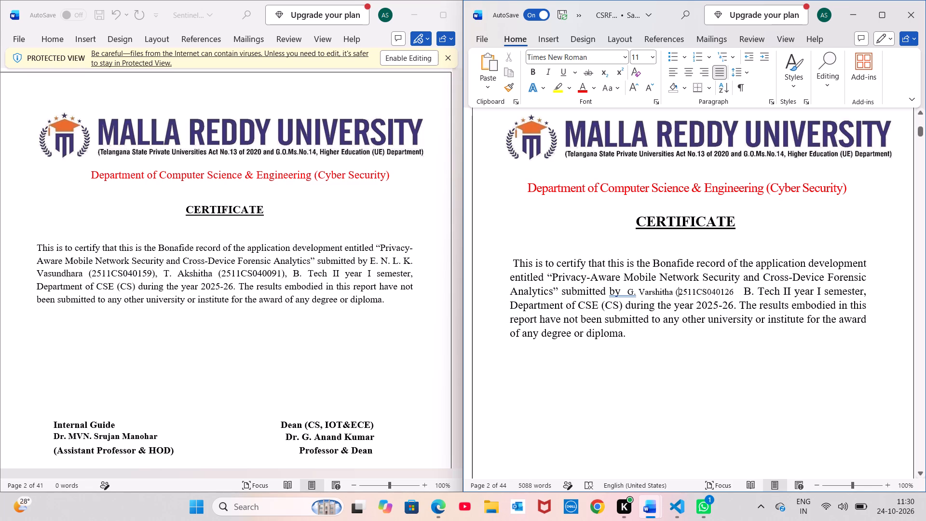
click(735, 292)
key(shift+parenright)
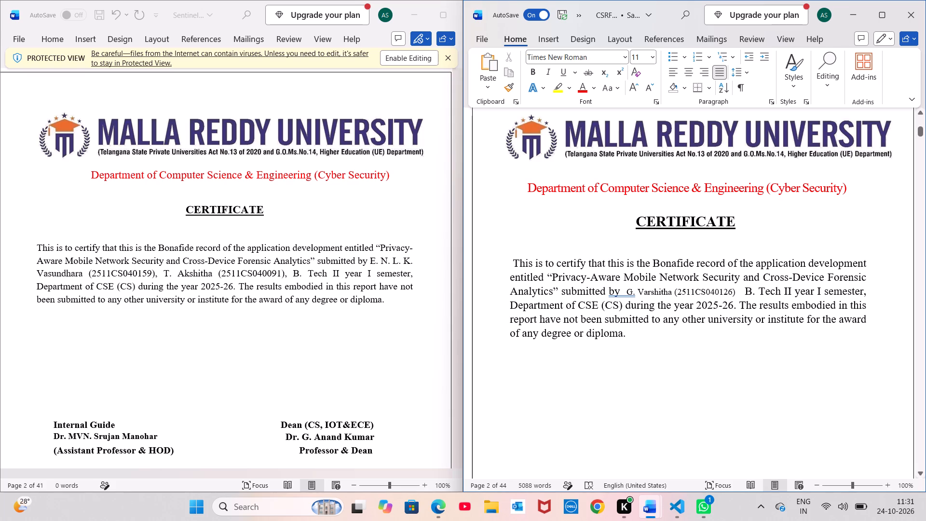
Set the first student's name and roll number in the certificate paragraph to font size 12.
click(626, 291)
drag(626, 291, 717, 296)
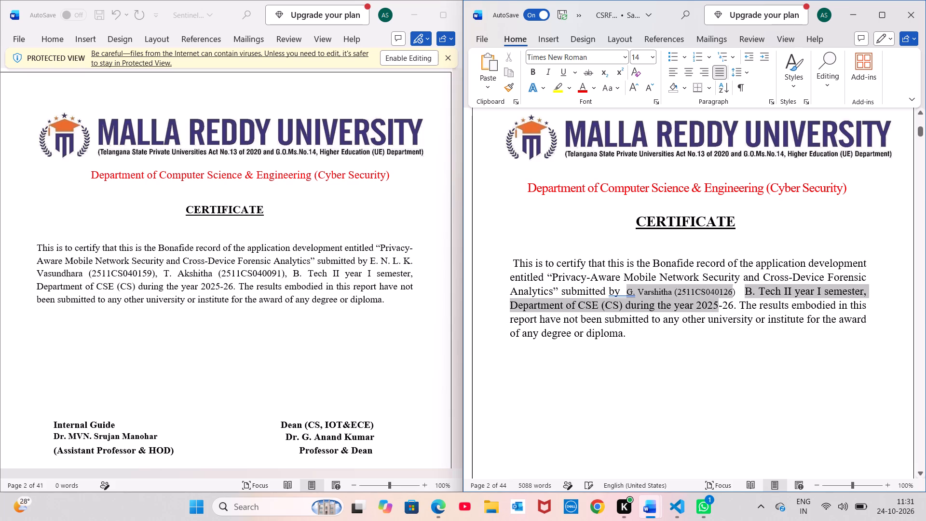
drag(717, 296, 734, 297)
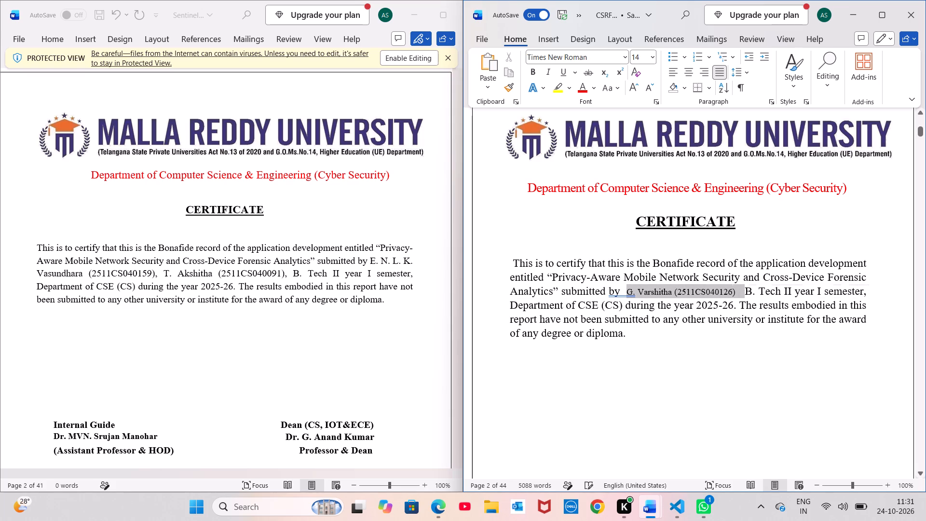
drag(734, 297, 733, 296)
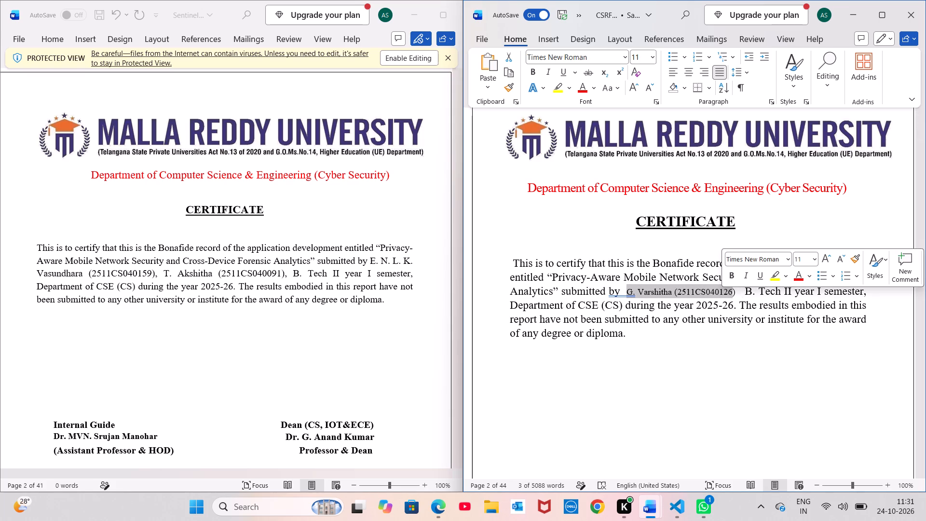
click(816, 261)
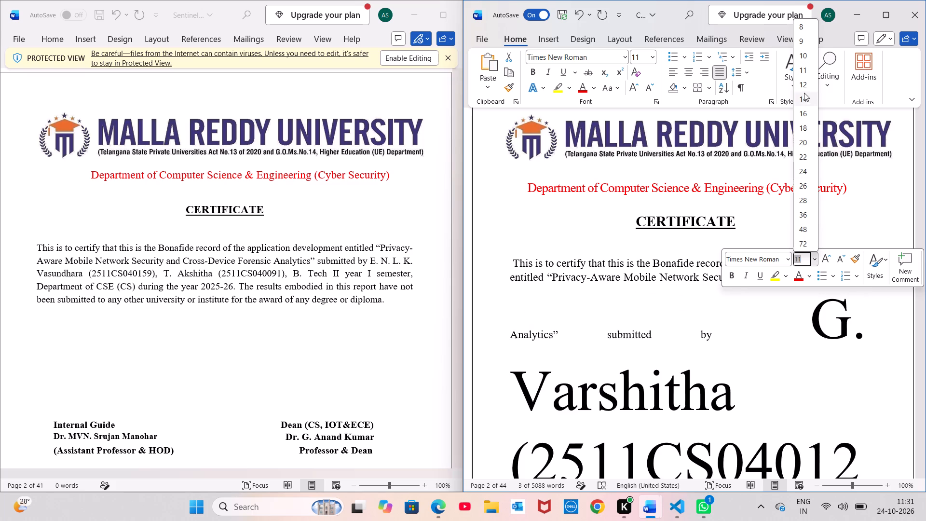
click(803, 86)
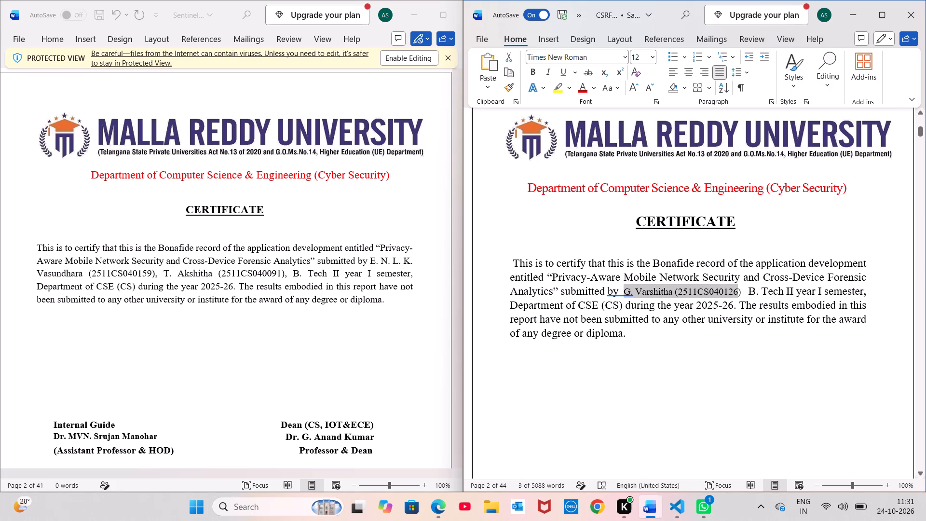
click(738, 346)
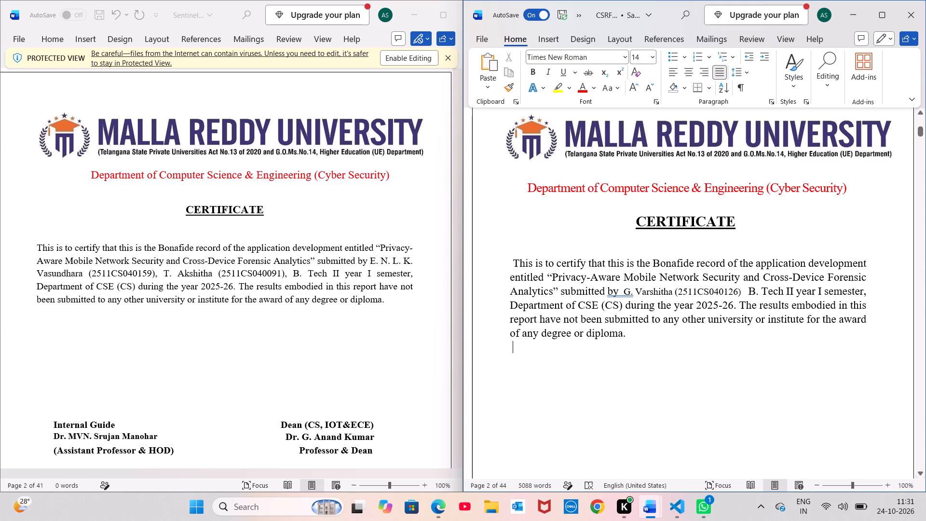
Add a comma after the first student's entry in the certificate paragraph, followed by the second student's name and roll number copied from the cover page.
scroll(583, 243, up, 1)
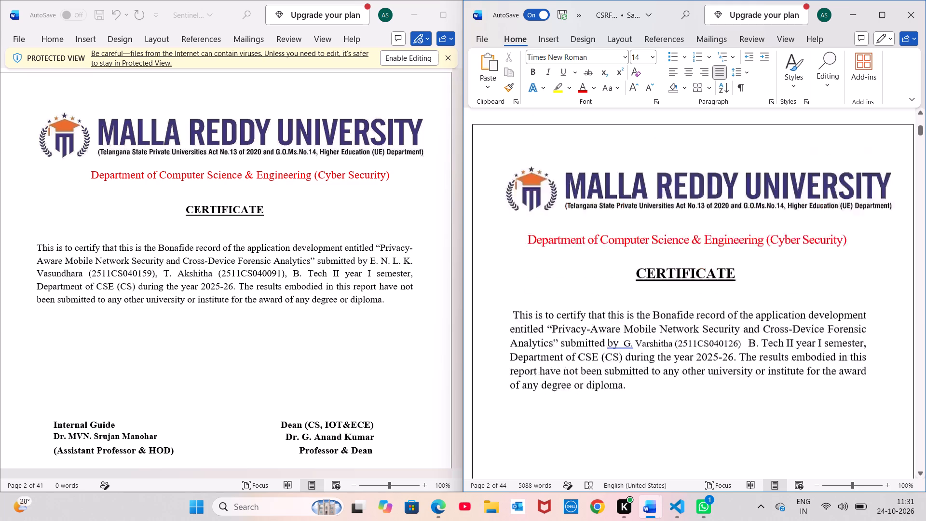
scroll(583, 243, up, 4)
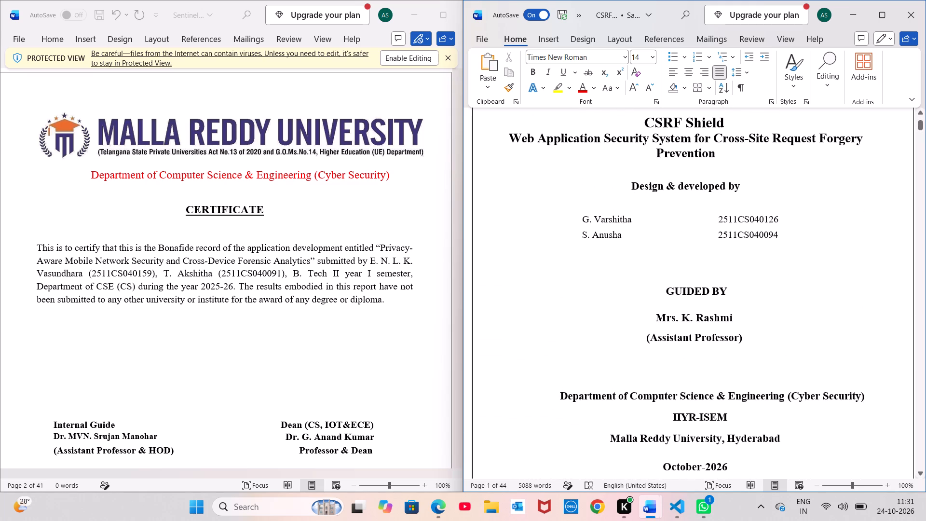
click(582, 235)
drag(582, 235, 679, 255)
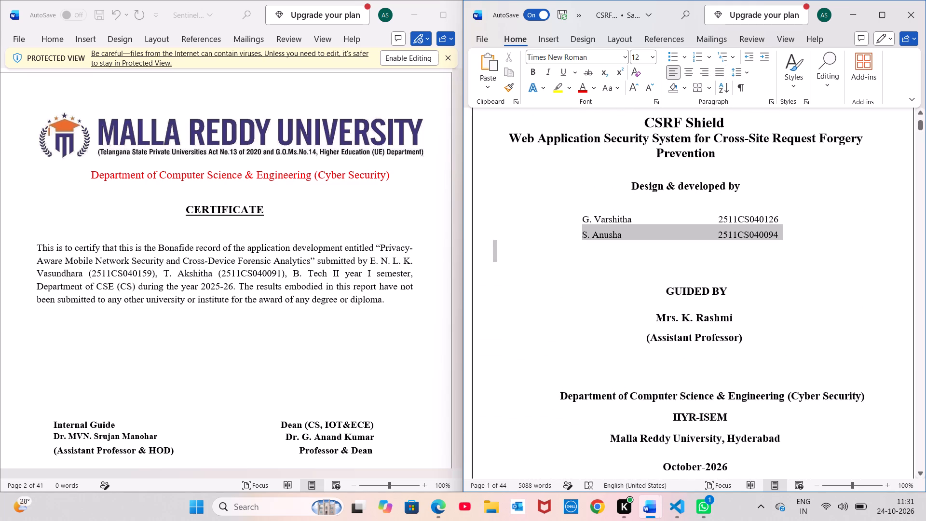
drag(679, 255, 676, 252)
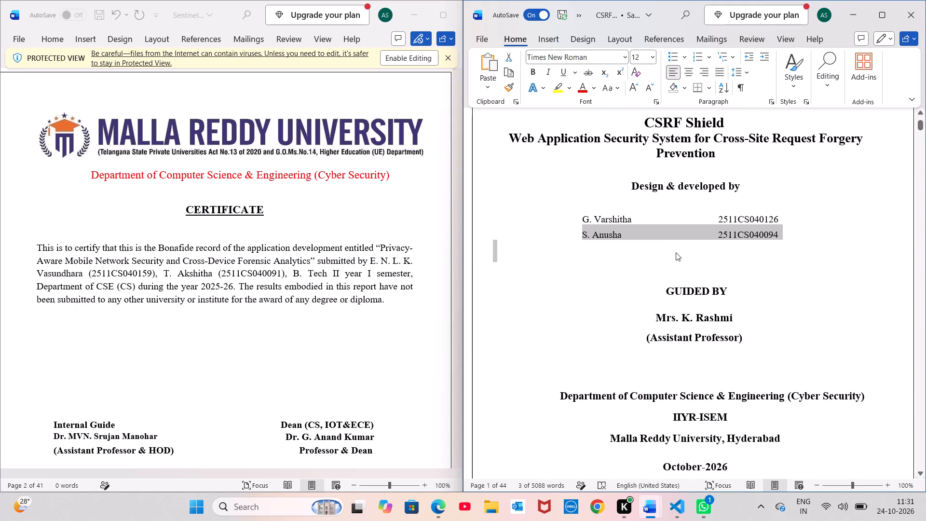
key(ctrl+c)
click(608, 266)
scroll(645, 358, down, 2)
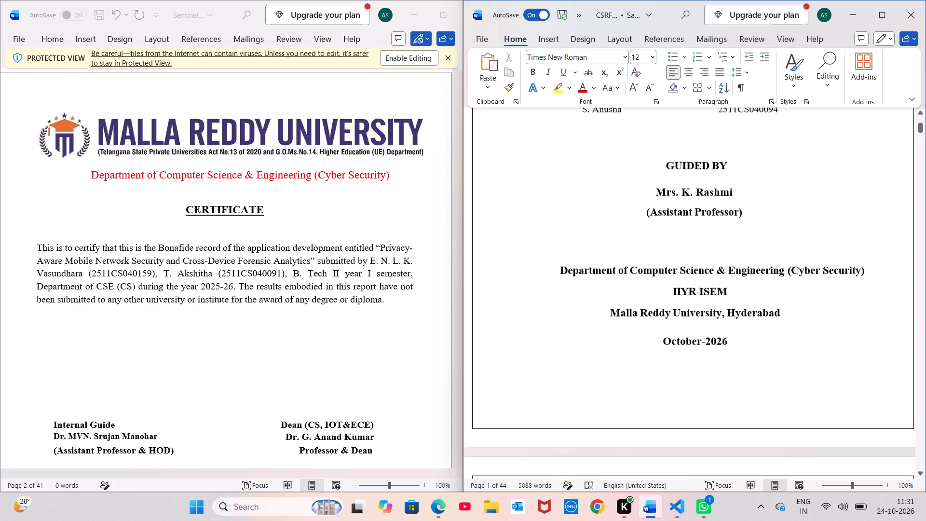
scroll(645, 358, down, 4)
scroll(645, 358, up, 3)
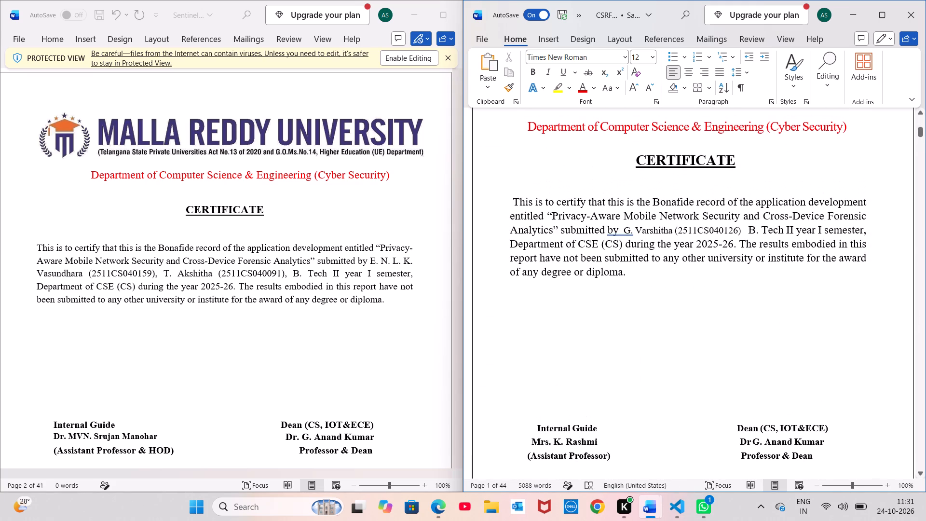
click(743, 233)
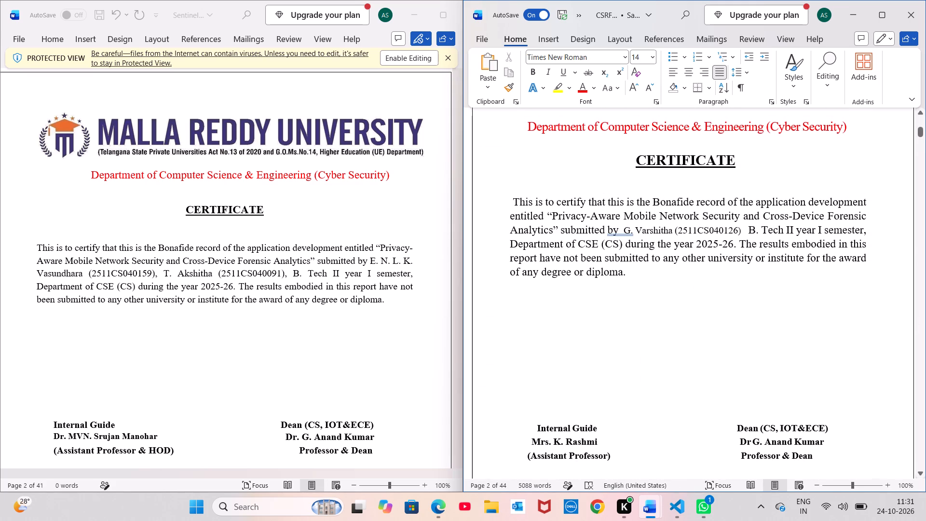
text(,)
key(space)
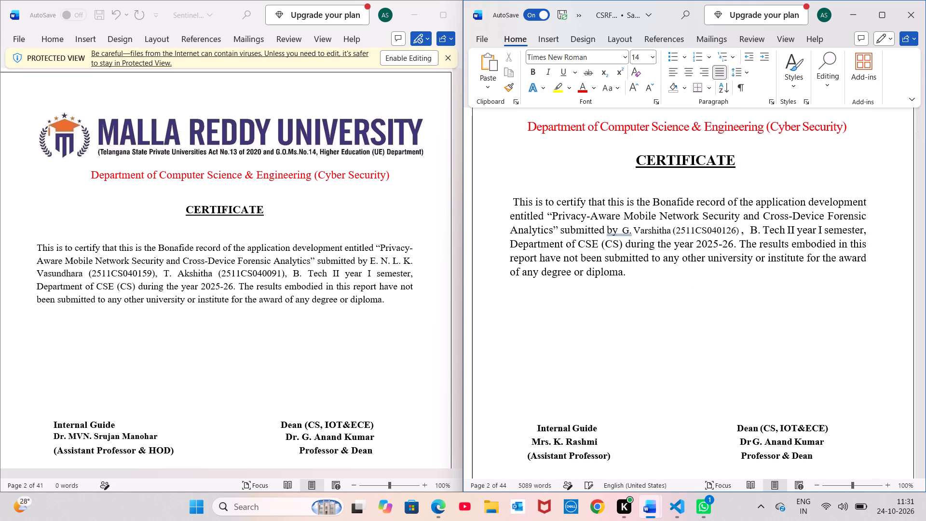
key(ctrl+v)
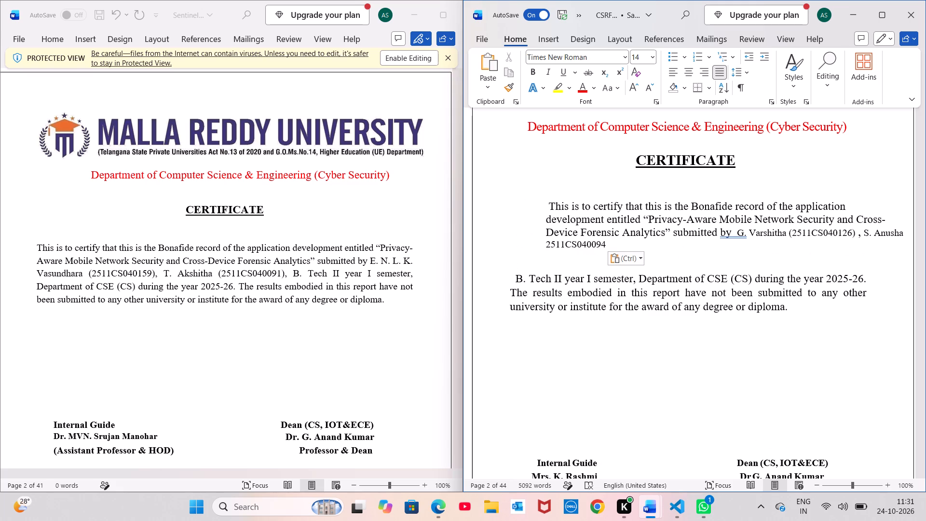
Remove the paragraph breaks after the second student's roll number so the certificate text starting "B. Tech II year" continues in the same paragraph.
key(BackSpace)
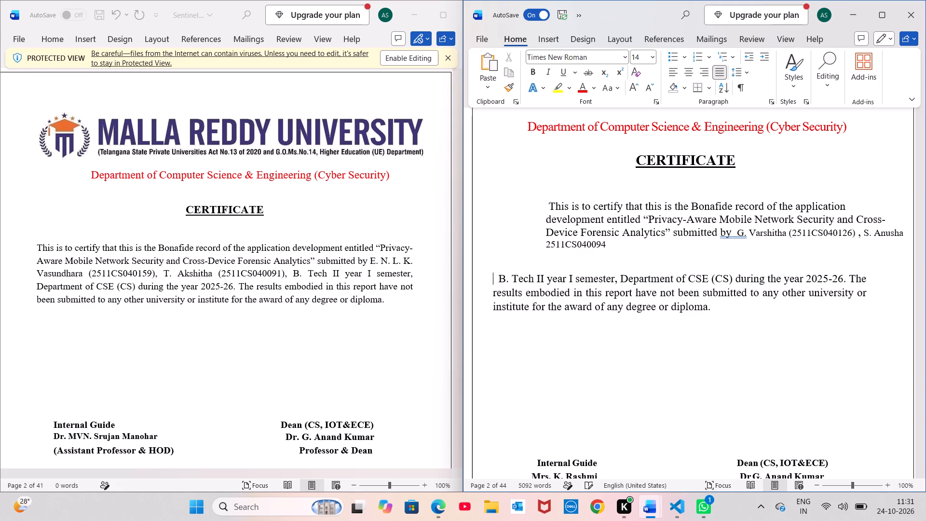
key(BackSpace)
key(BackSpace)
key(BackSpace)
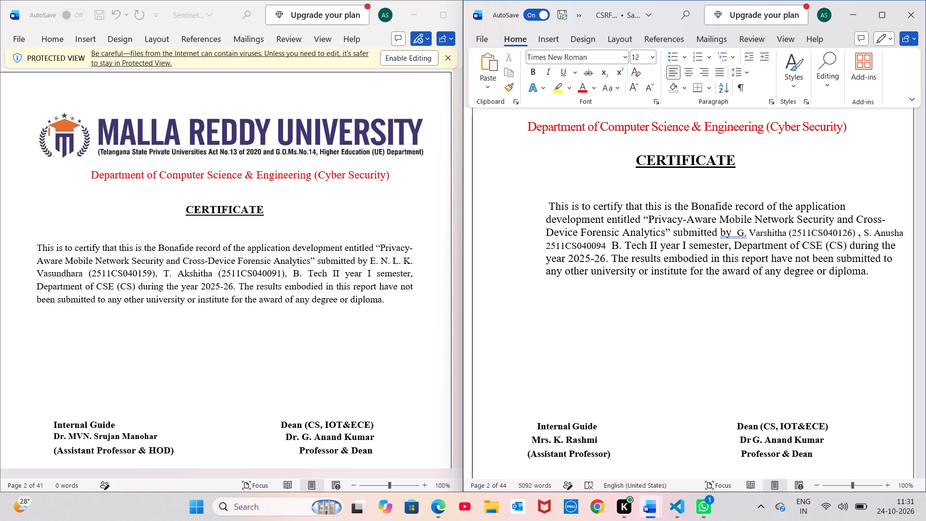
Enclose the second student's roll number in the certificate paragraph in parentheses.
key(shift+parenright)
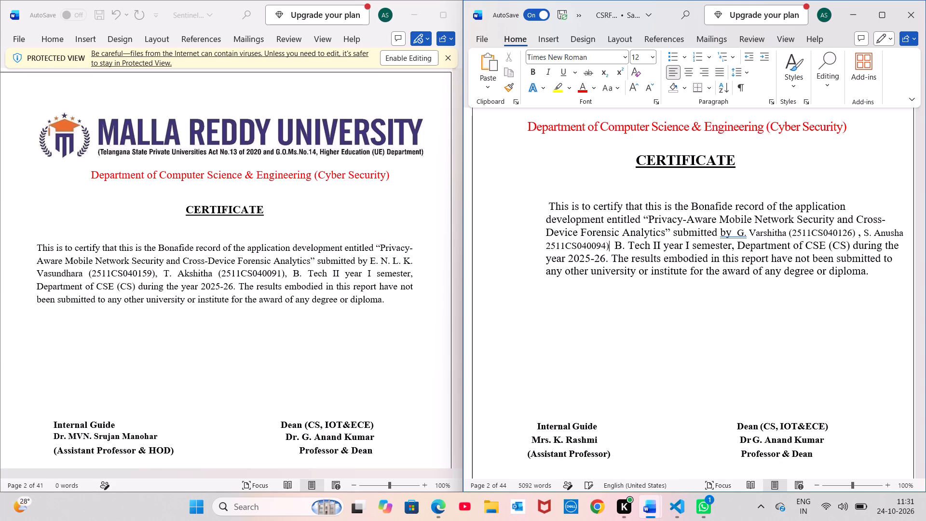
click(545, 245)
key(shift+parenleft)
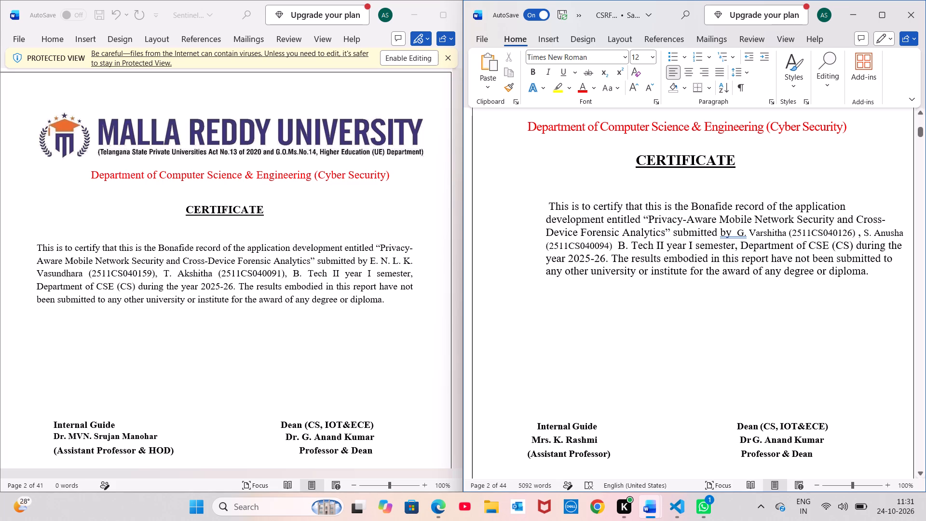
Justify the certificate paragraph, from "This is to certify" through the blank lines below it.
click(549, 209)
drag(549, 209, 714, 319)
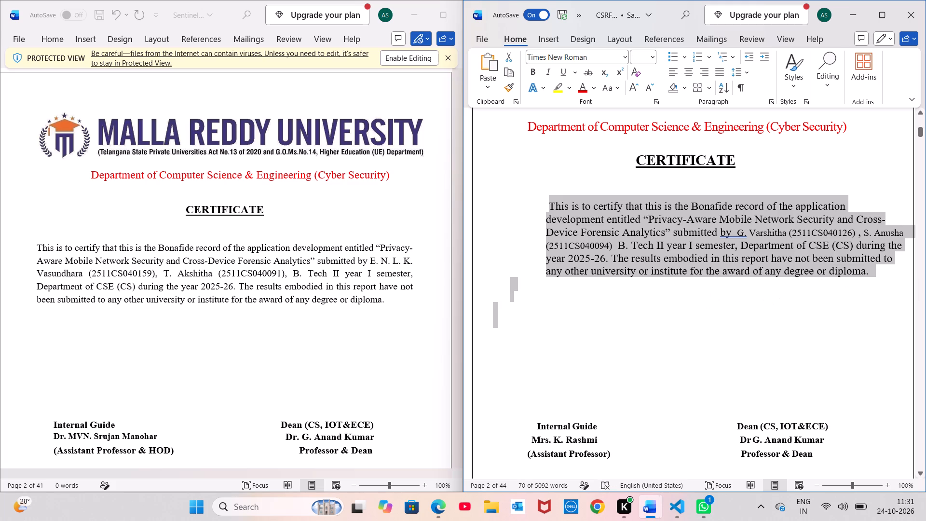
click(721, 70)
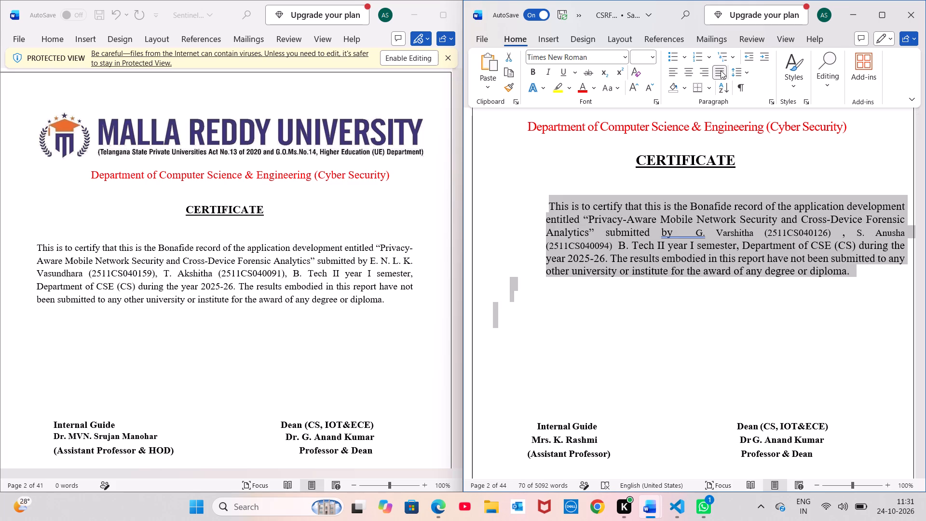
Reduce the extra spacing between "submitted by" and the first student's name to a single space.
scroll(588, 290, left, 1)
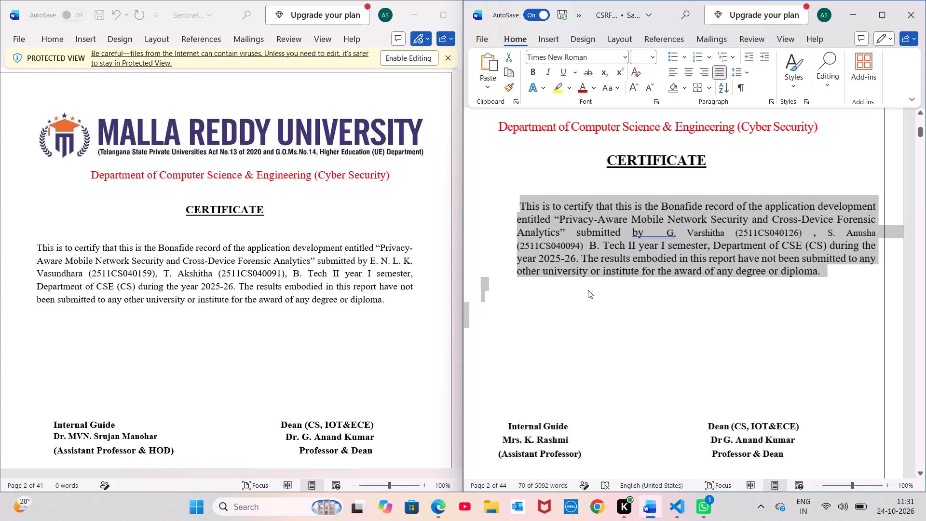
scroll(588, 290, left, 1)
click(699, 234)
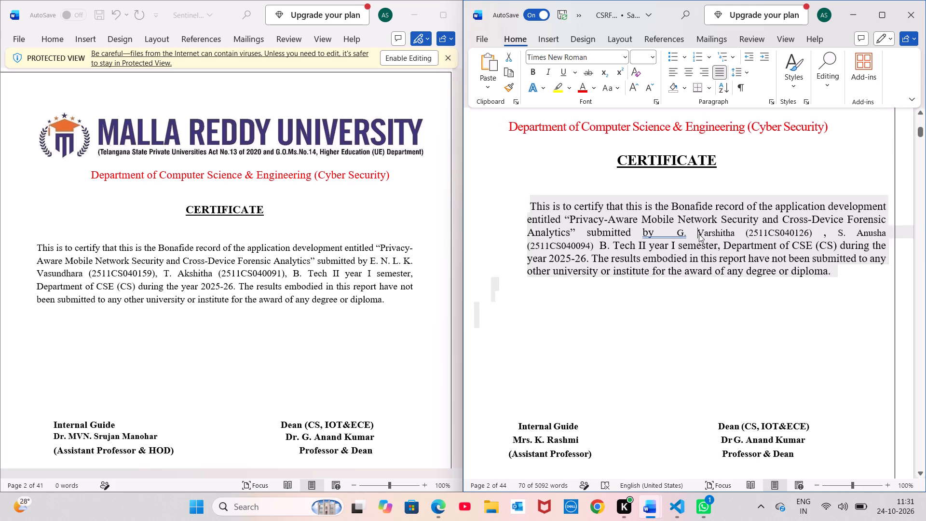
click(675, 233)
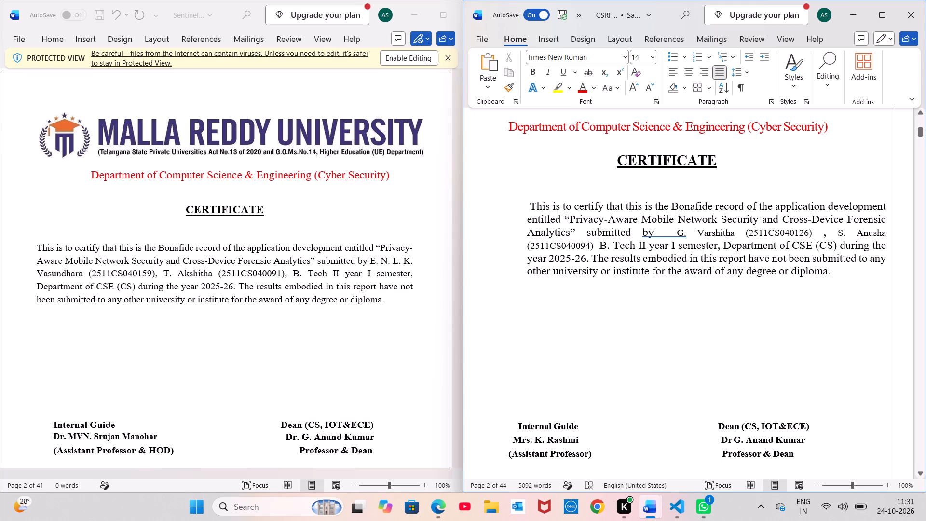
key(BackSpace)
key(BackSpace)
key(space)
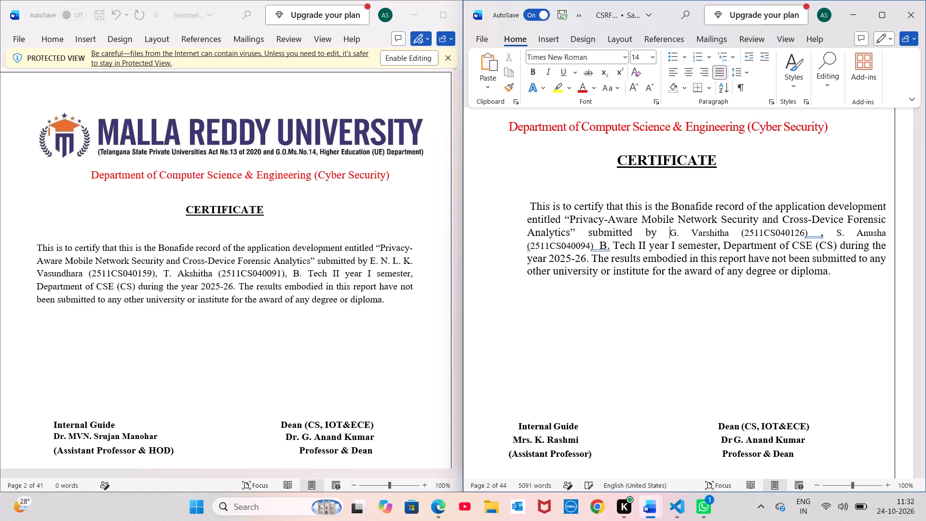
Replace the CSRF report's certificate paragraph and the blank lines below it with the certificate paragraph copied from the Sentinel report.
scroll(613, 275, left, 1)
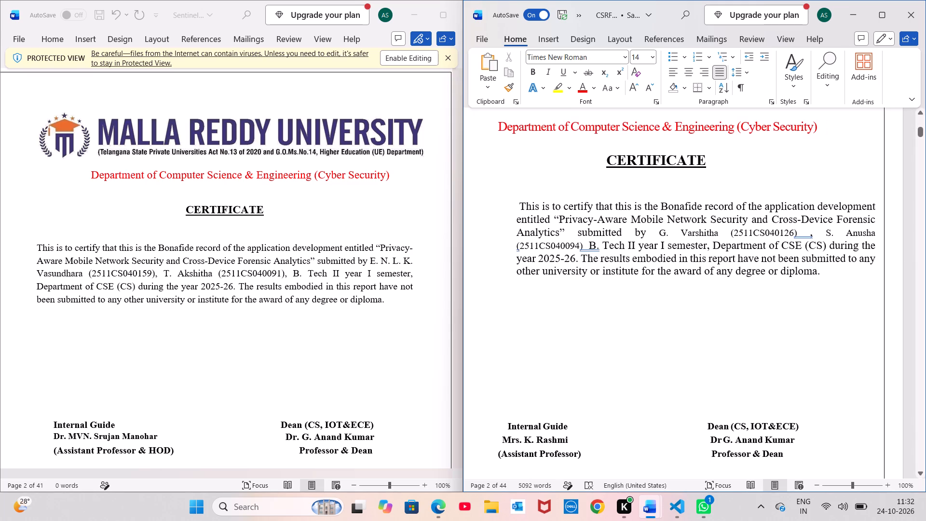
click(518, 207)
drag(518, 207, 561, 223)
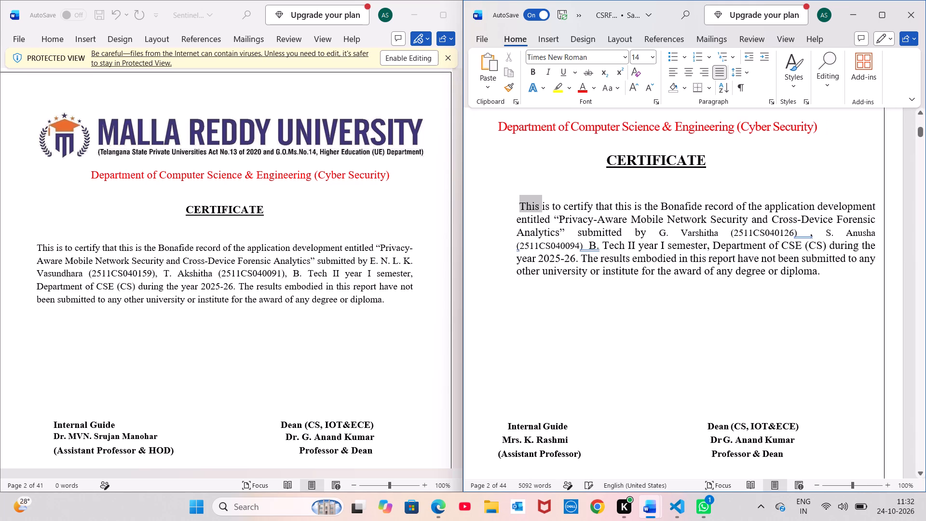
drag(561, 223, 821, 315)
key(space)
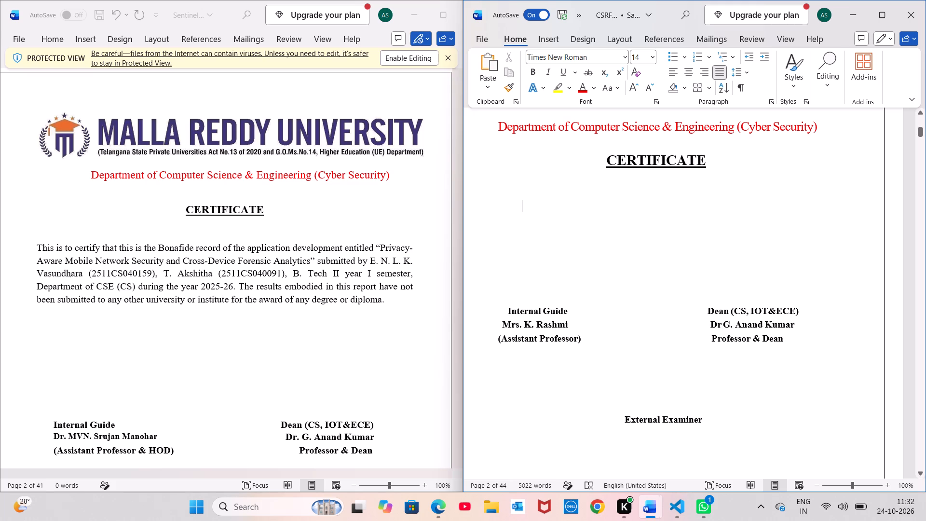
click(36, 245)
drag(36, 245, 409, 301)
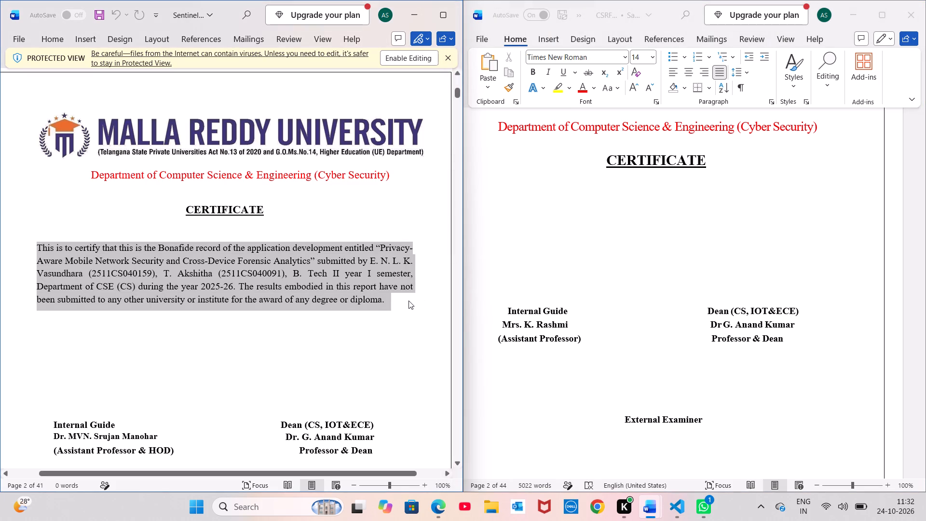
drag(409, 301, 408, 301)
right_click(408, 301)
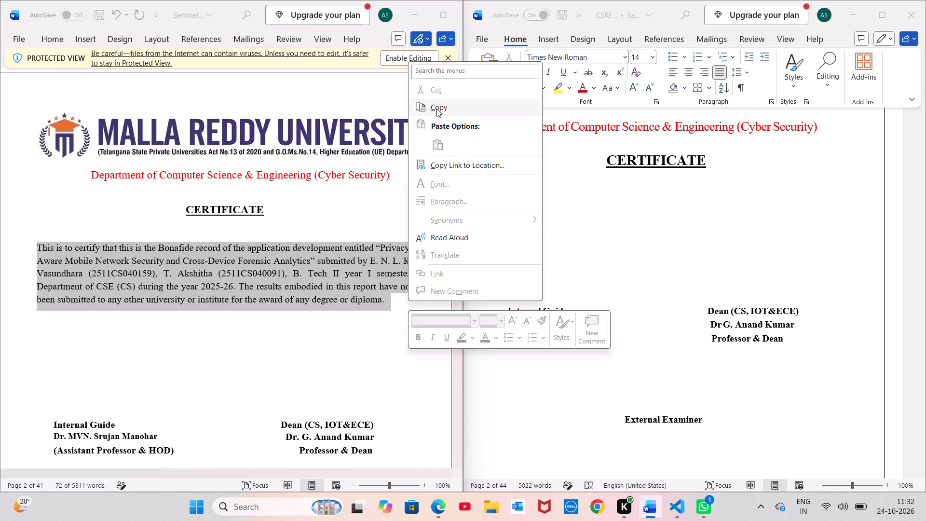
click(436, 108)
click(586, 224)
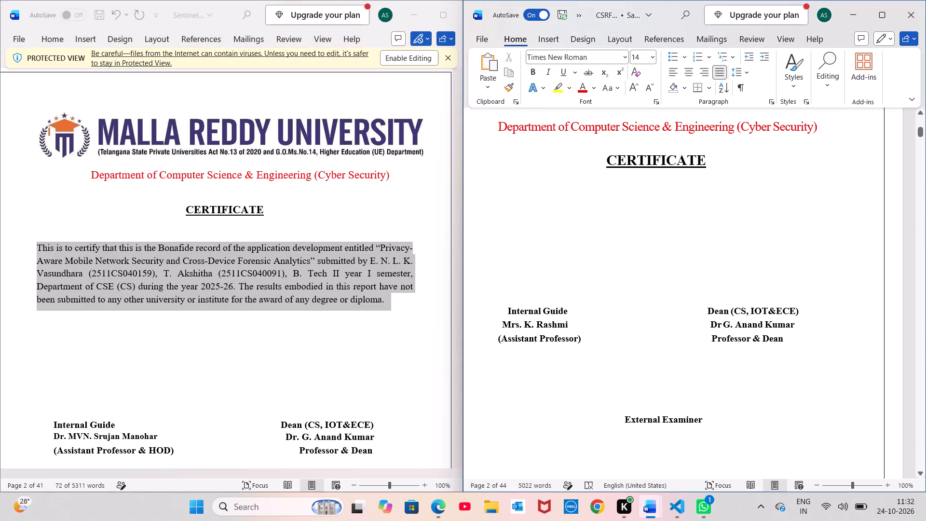
key(ctrl+v)
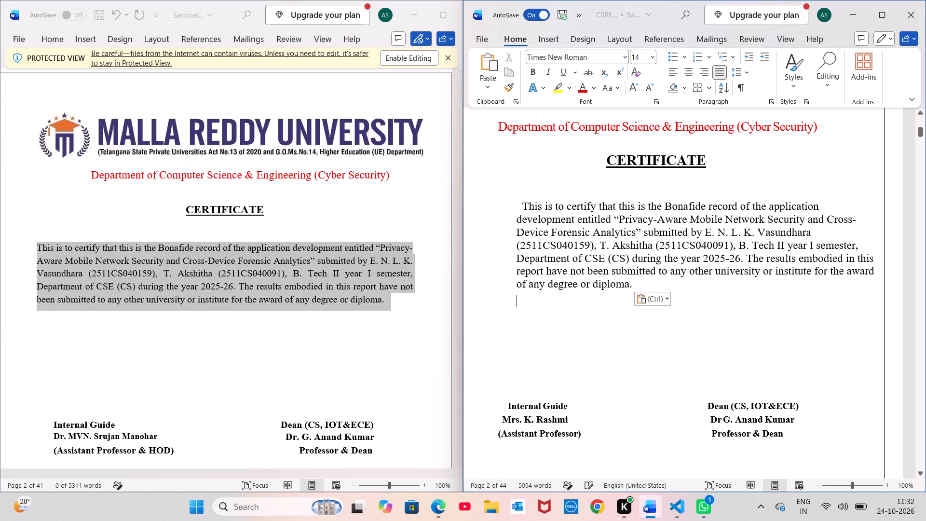
Justify the pasted certificate paragraph, keeping its text in regular weight.
drag(517, 197, 630, 291)
click(640, 272)
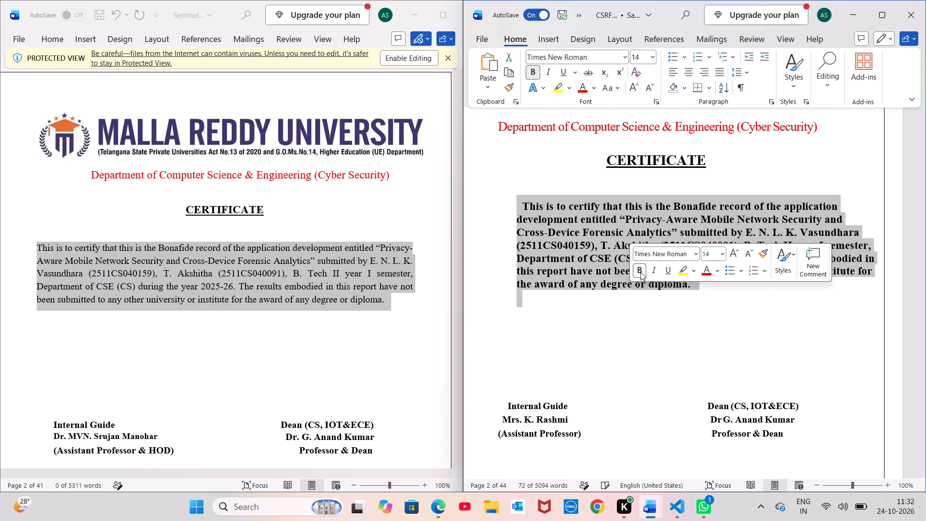
click(642, 272)
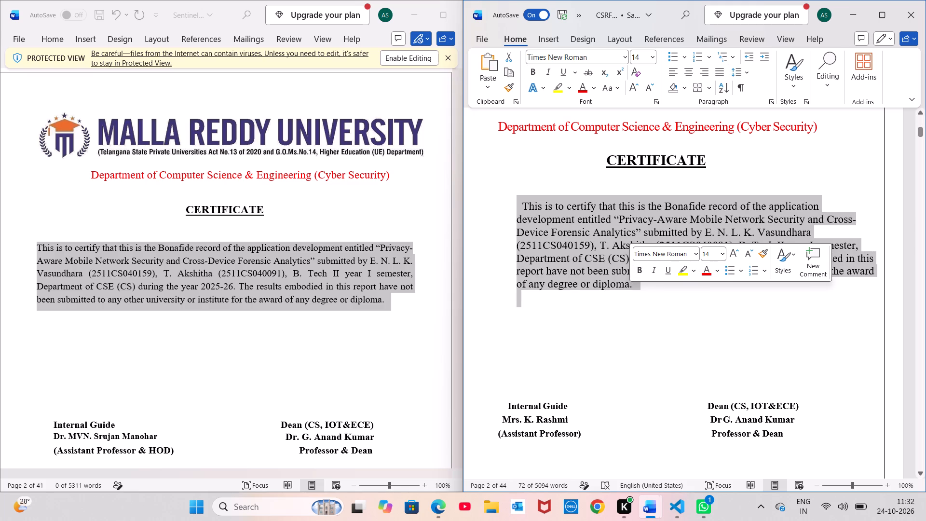
click(719, 74)
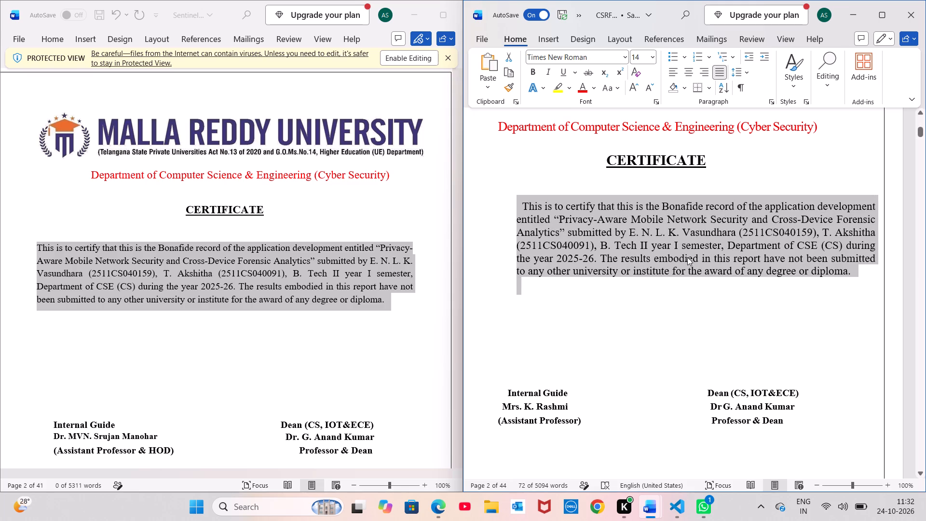
Remove one of the leading spaces before "This is to certify" in the pasted paragraph.
click(685, 271)
scroll(685, 271, left, 1)
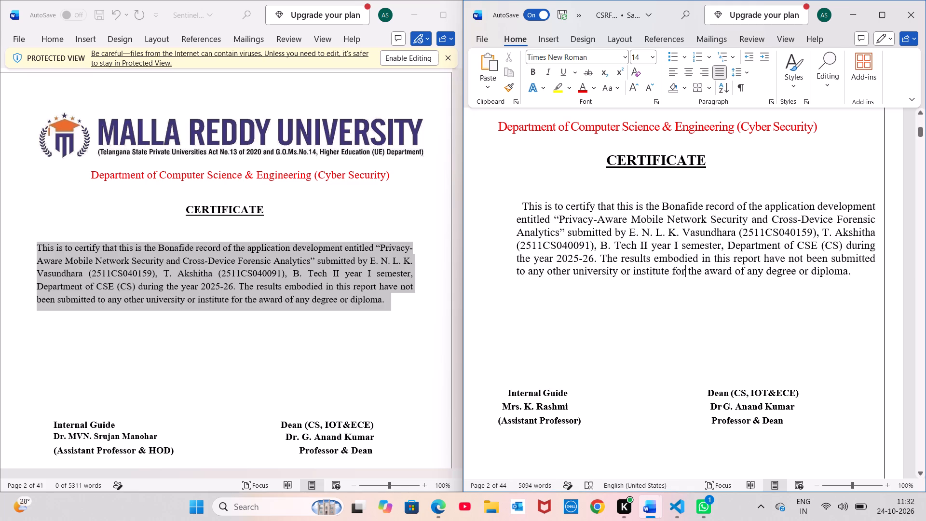
click(523, 208)
key(BackSpace)
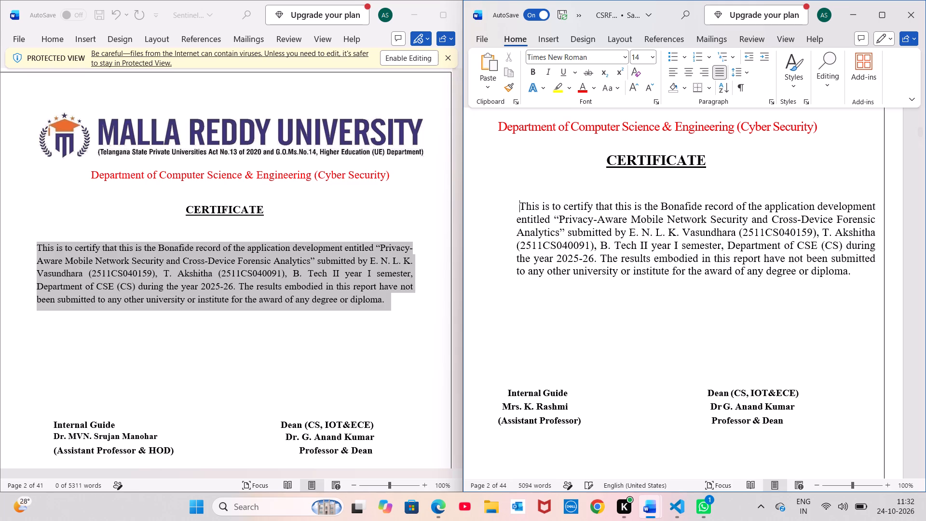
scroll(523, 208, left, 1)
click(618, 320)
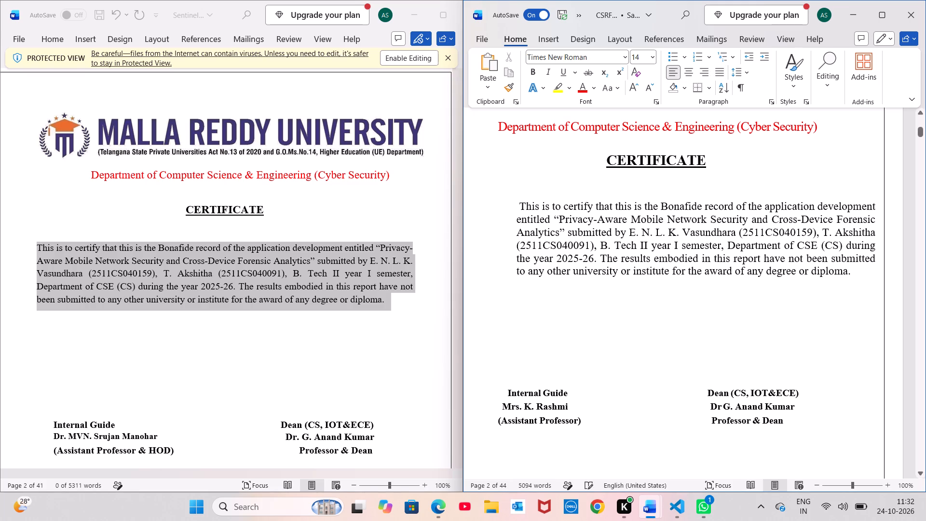
Replace the first student's name and roll number after "submitted by" in the certificate paragraph with the CSRF report student's name and parenthesized roll number.
click(816, 233)
key(BackSpace)
key(BackSpace)
key(BackSpace)
key(BackSpace)
key(BackSpace)
key(BackSpace)
key(BackSpace)
key(BackSpace)
key(BackSpace)
key(BackSpace)
key(BackSpace)
key(BackSpace)
key(BackSpace)
key(BackSpace)
key(BackSpace)
key(BackSpace)
key(BackSpace)
key(BackSpace)
key(BackSpace)
key(BackSpace)
key(BackSpace)
key(BackSpace)
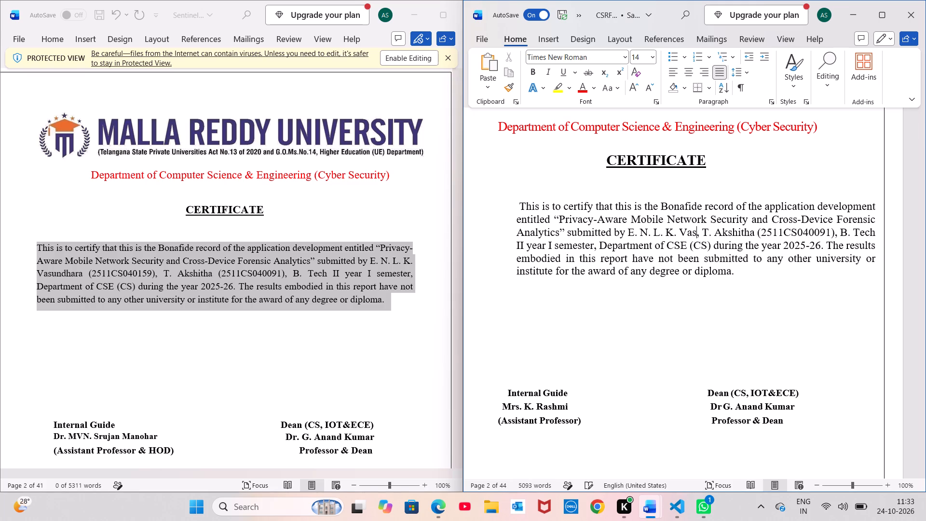
key(BackSpace)
key(BackSpace)
key(BackSpace)
key(BackSpace)
key(BackSpace)
key(BackSpace)
key(BackSpace)
key(BackSpace)
key(BackSpace)
key(BackSpace)
key(BackSpace)
key(BackSpace)
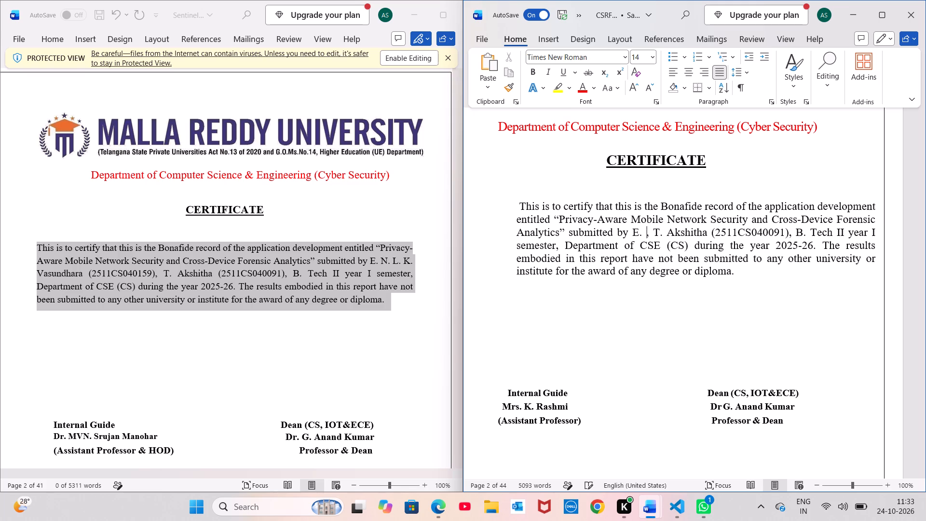
key(BackSpace)
key(BackSpace)
key(BackSpace)
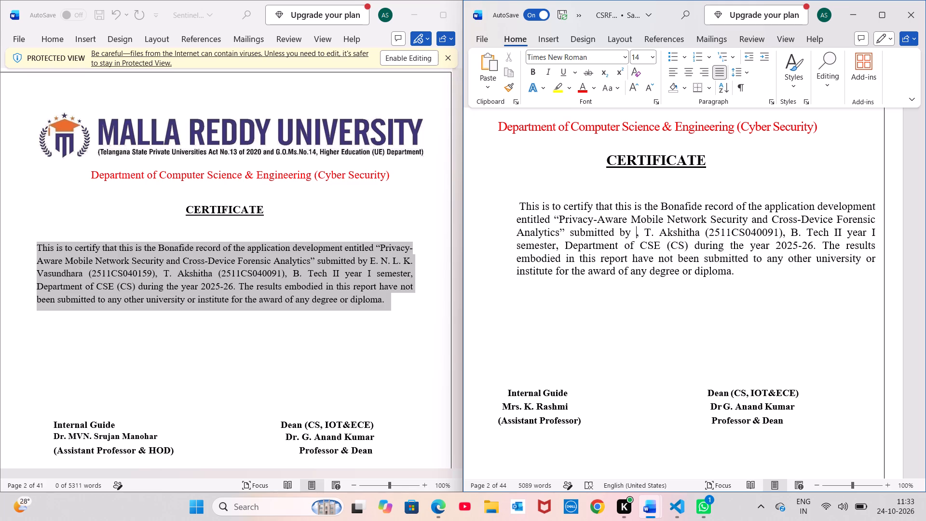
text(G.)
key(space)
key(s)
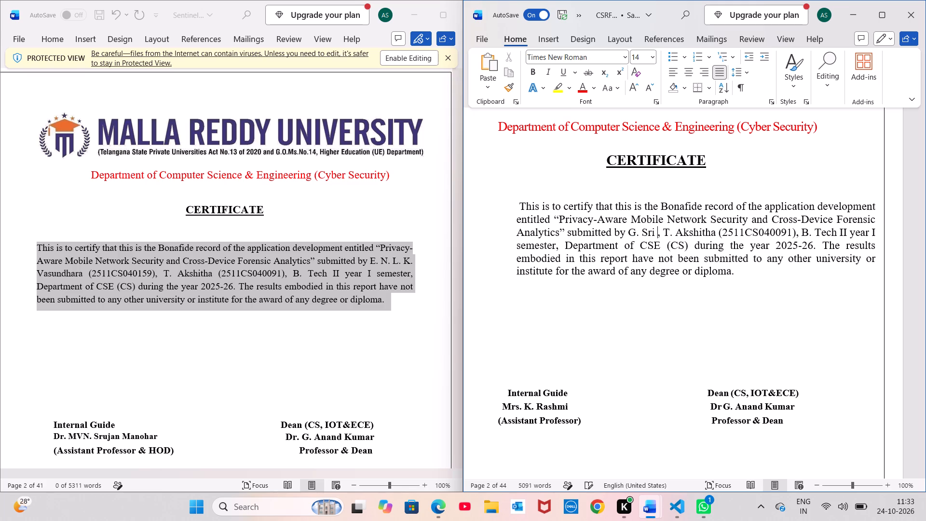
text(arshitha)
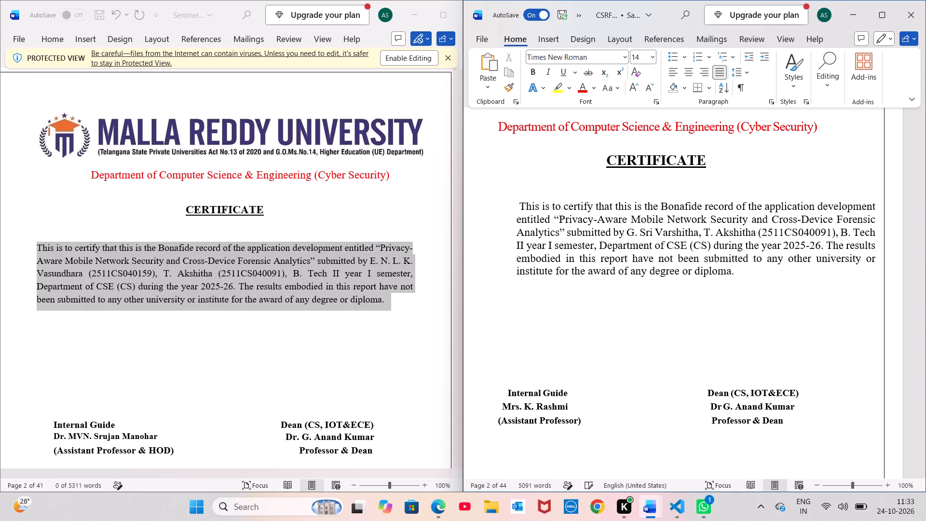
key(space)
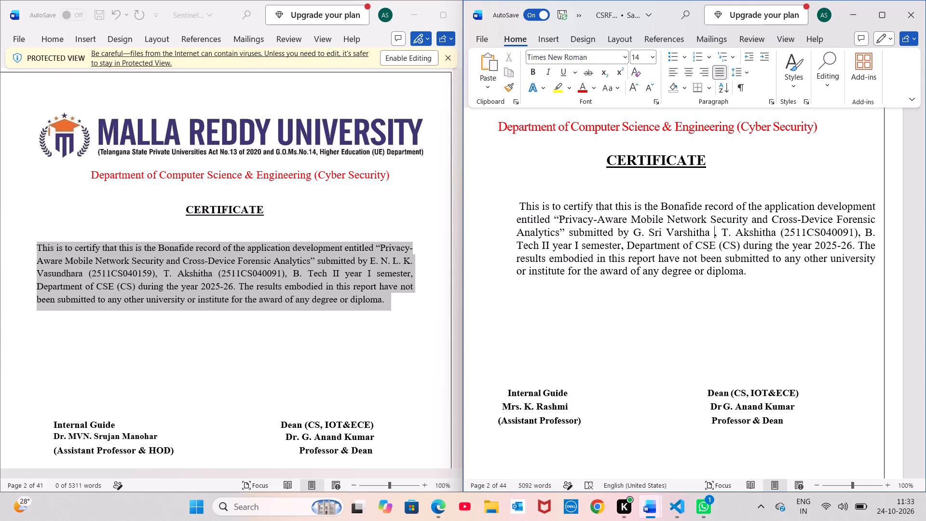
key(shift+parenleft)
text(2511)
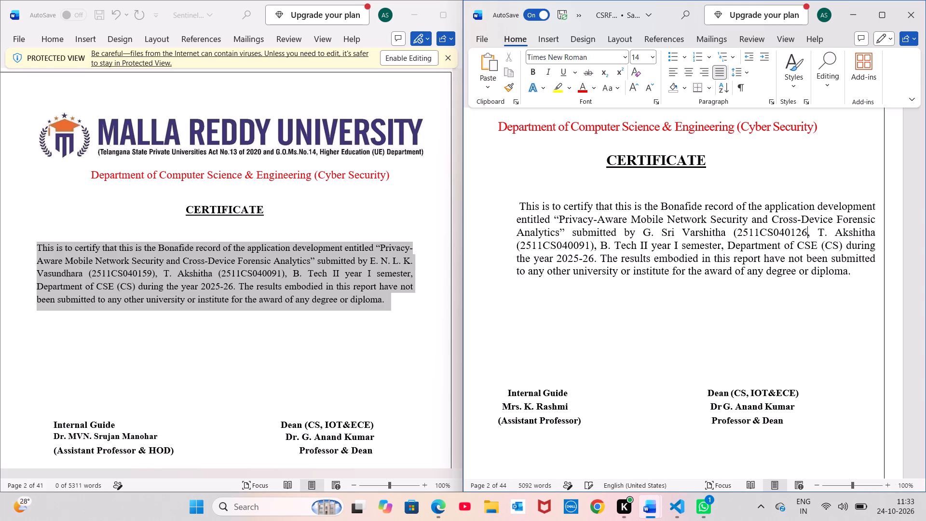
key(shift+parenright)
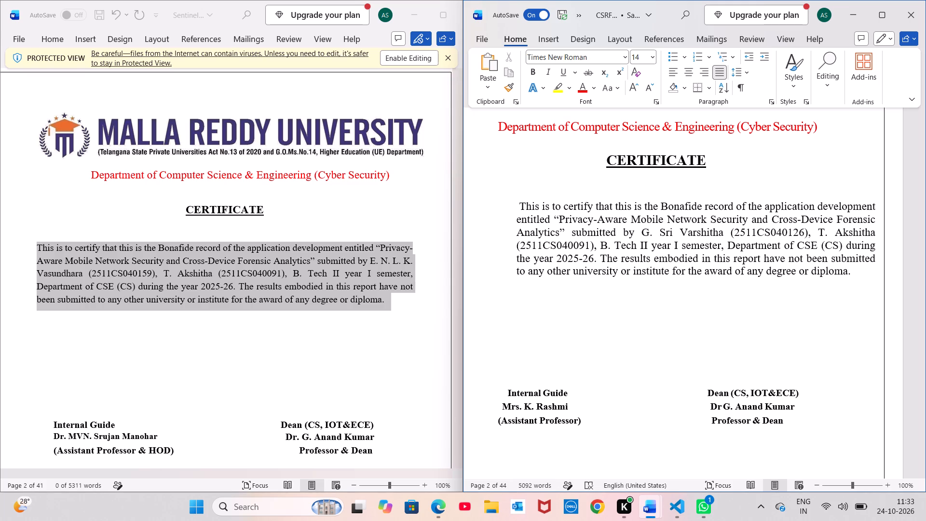
Replace the template's second student entry in the certificate paragraph with the CSRF project's second student's name and parenthesised roll number.
click(594, 246)
key(BackSpace)
key(BackSpace)
key(BackSpace)
key(BackSpace)
key(BackSpace)
key(BackSpace)
key(BackSpace)
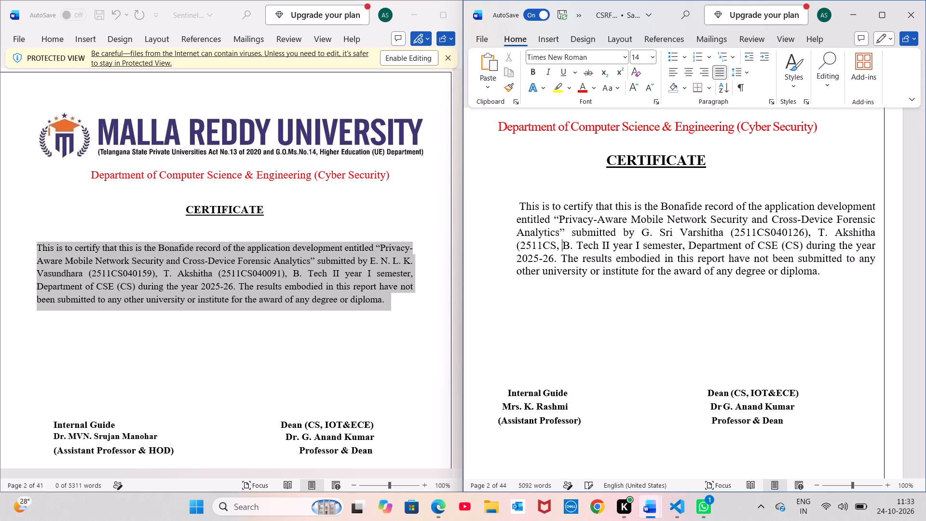
key(BackSpace)
key(BackSpace)
key(BackSpace)
key(BackSpace)
key(BackSpace)
key(BackSpace)
key(BackSpace)
key(BackSpace)
key(BackSpace)
key(BackSpace)
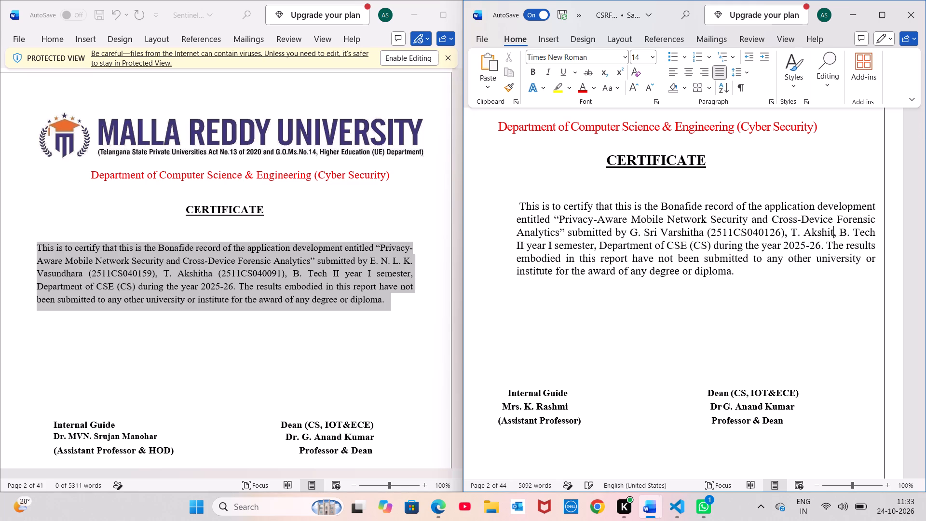
key(BackSpace)
key(BackSpace)
key(BackSpace)
key(BackSpace)
key(BackSpace)
key(BackSpace)
key(BackSpace)
key(BackSpace)
key(BackSpace)
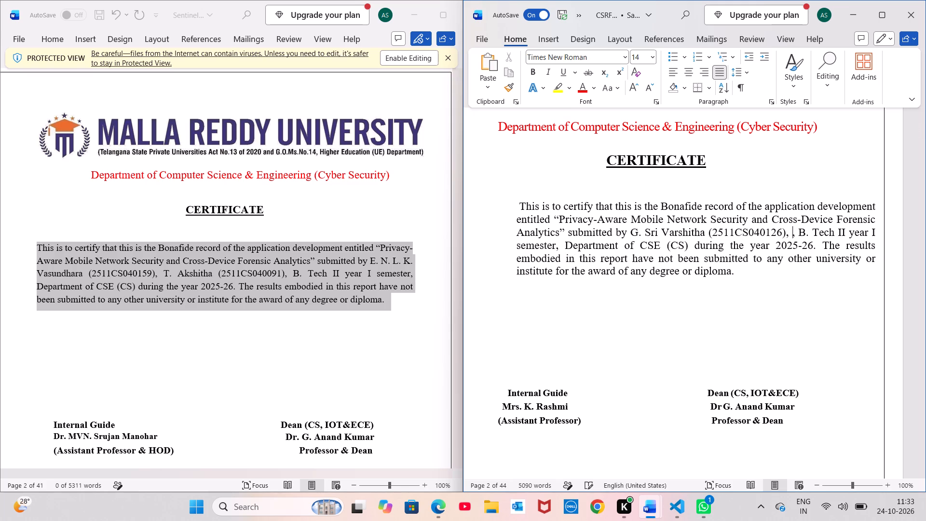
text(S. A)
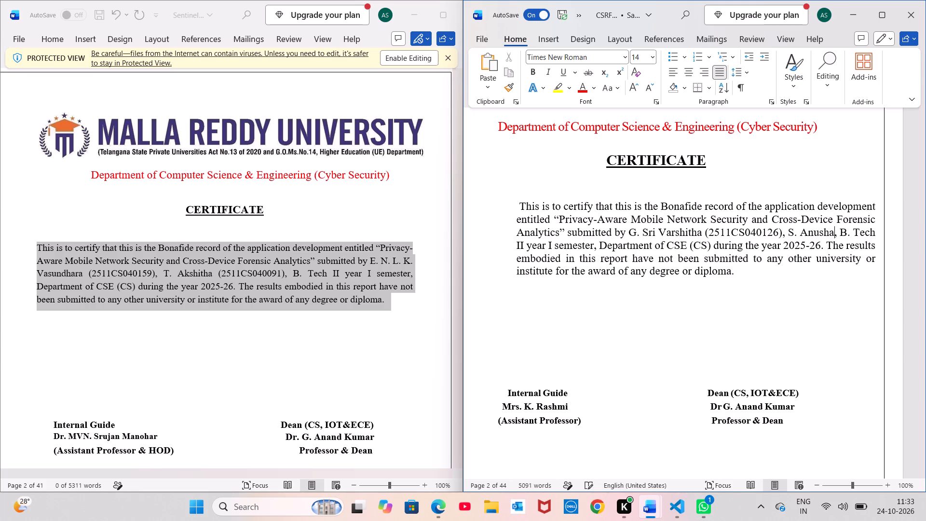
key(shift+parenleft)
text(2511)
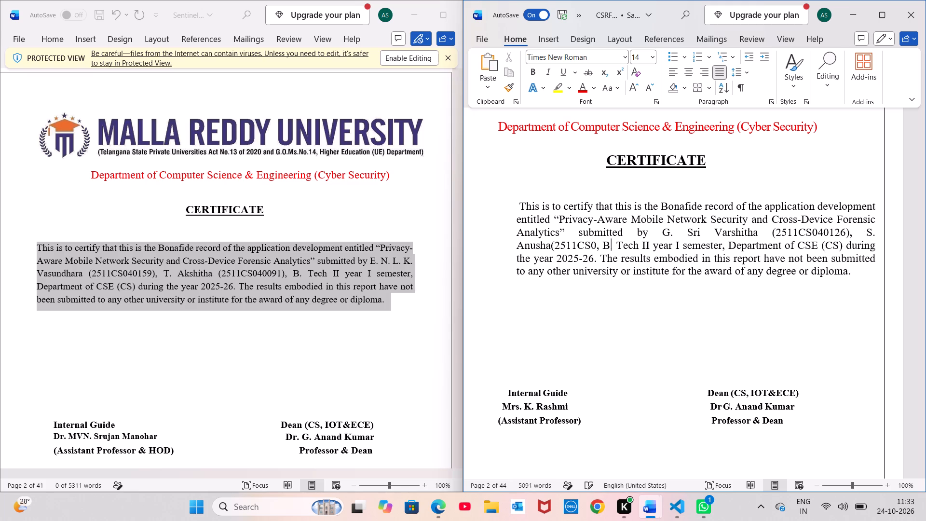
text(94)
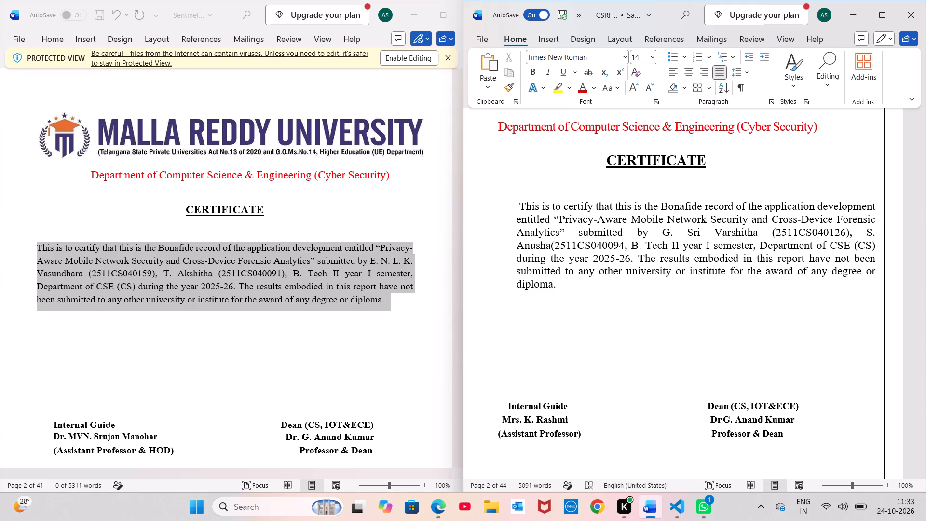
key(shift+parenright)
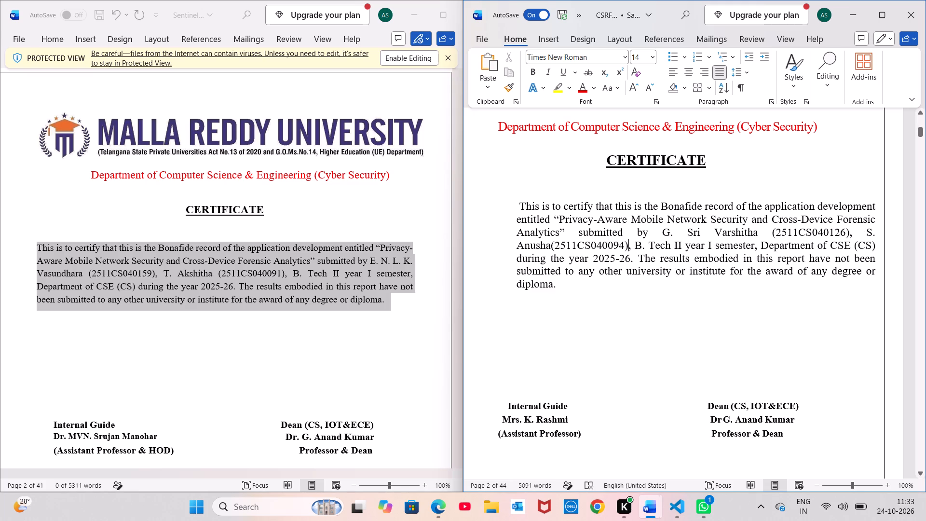
Add a space after the second student's parenthesised roll number and one between the name and the opening parenthesis.
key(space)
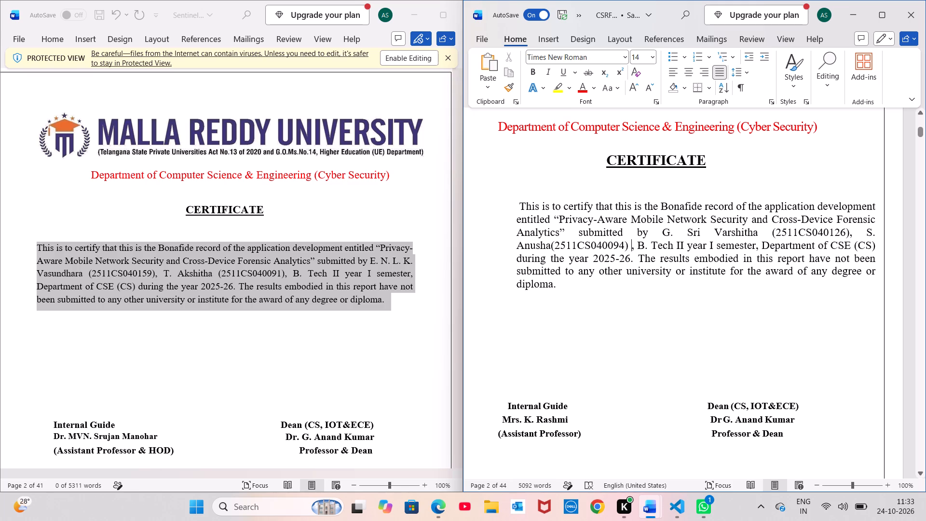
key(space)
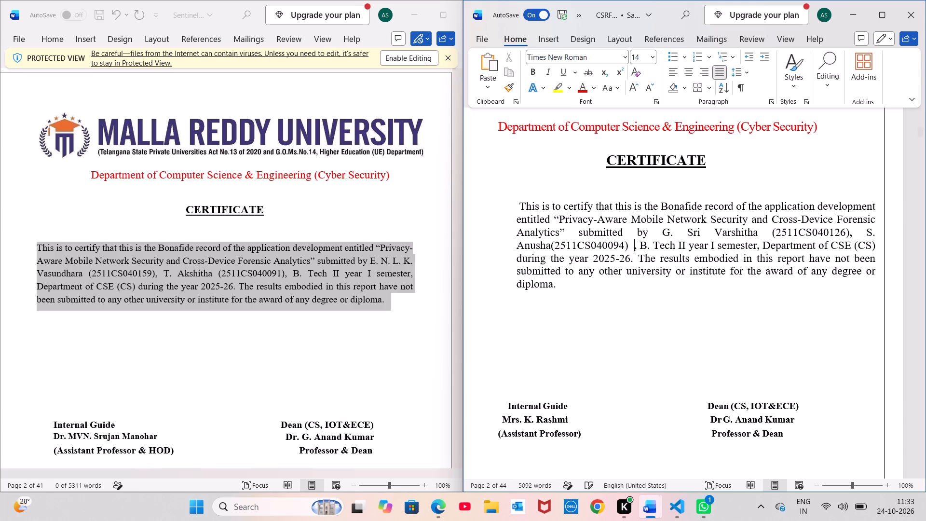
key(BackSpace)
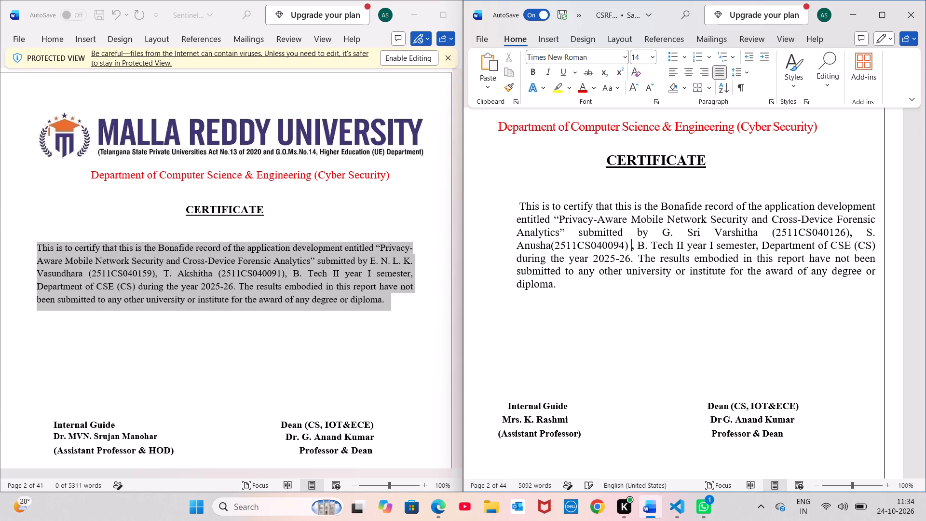
click(551, 247)
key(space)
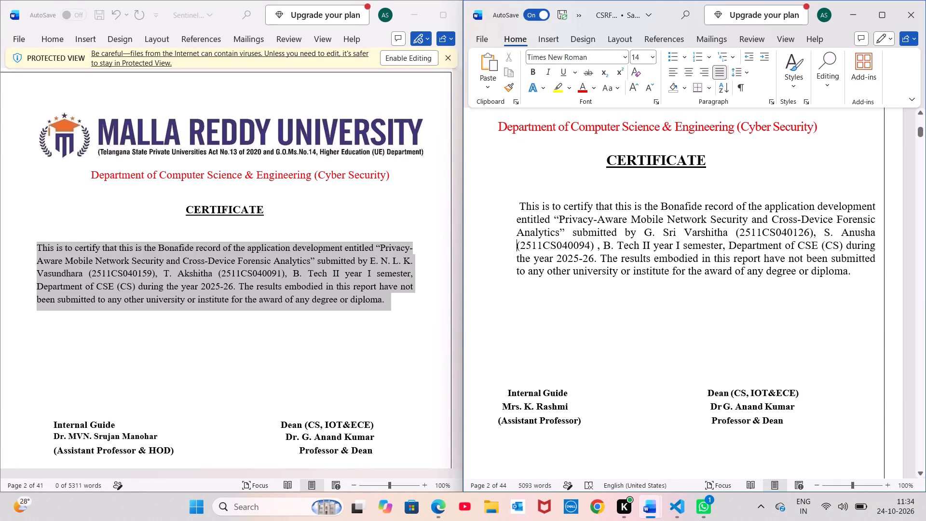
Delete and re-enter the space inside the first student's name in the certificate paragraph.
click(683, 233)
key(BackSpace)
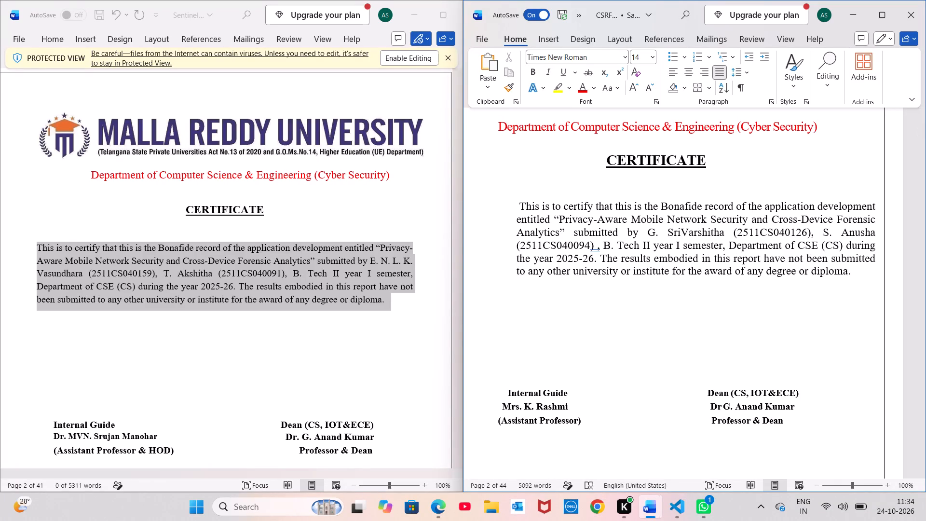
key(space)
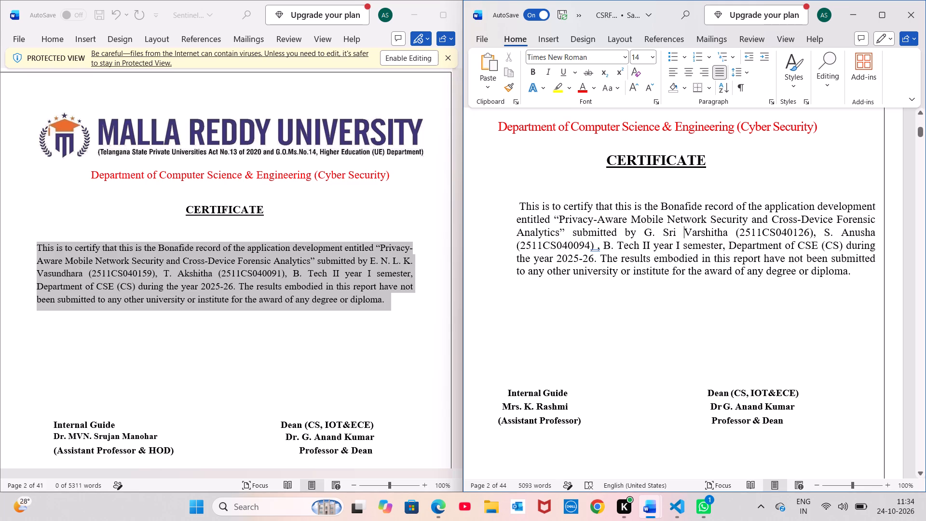
Remove the leading space, the indent and the empty line before "This is to certify" in the CSRF report's certificate paragraph.
click(392, 348)
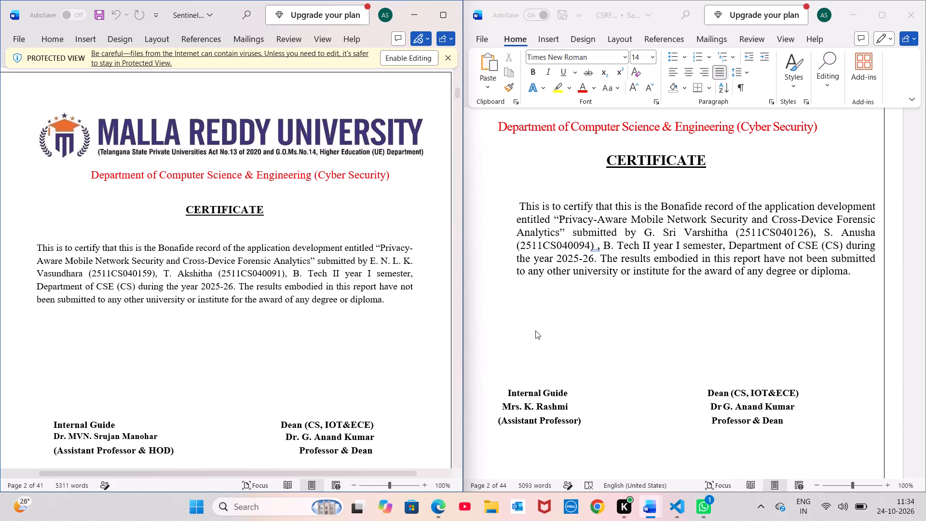
scroll(535, 330, left, 6)
scroll(690, 185, left, 1)
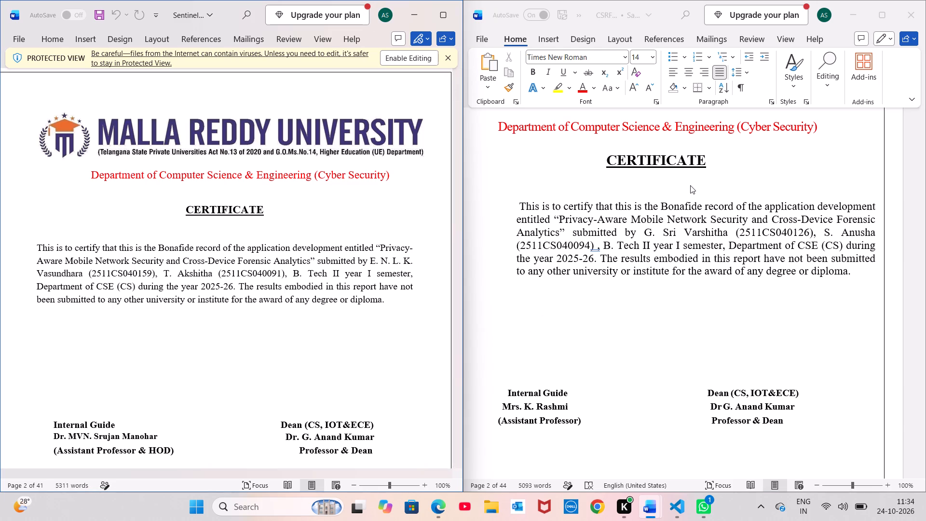
scroll(690, 185, left, 5)
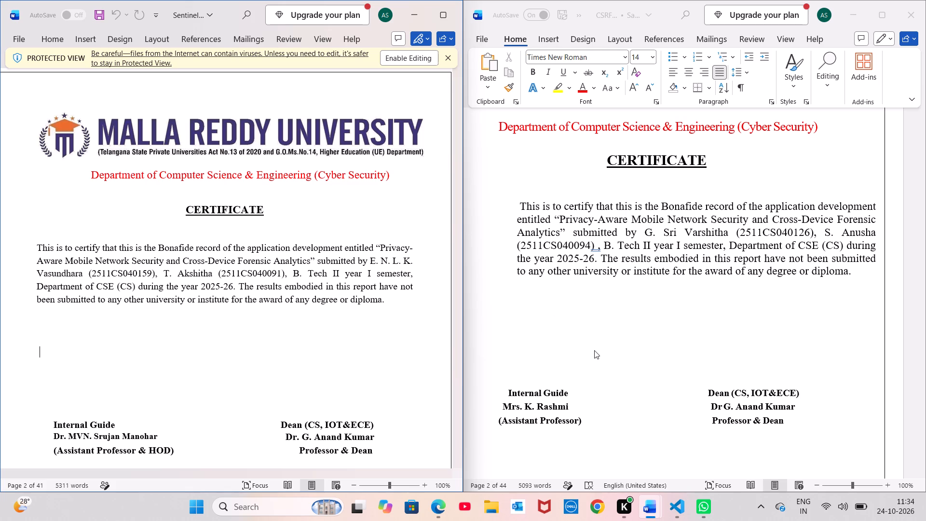
scroll(594, 350, left, 2)
scroll(594, 350, right, 3)
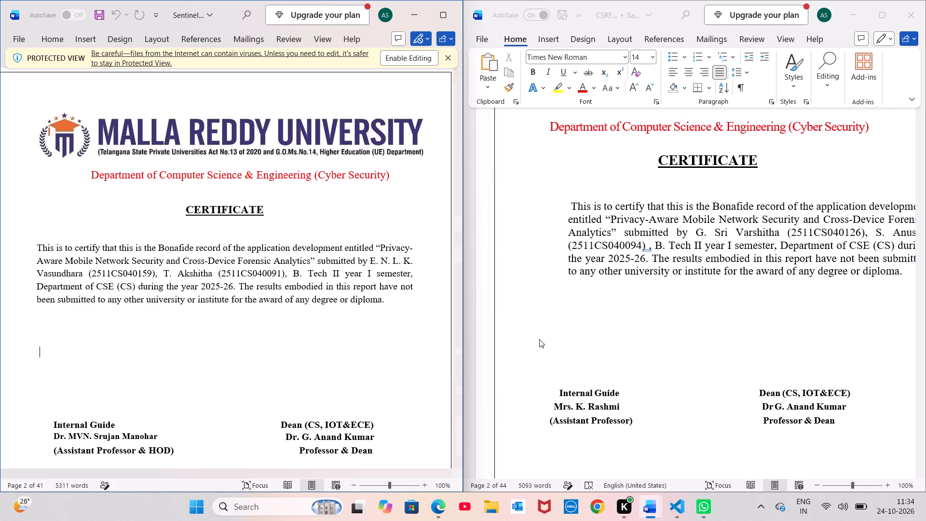
scroll(266, 333, right, 1)
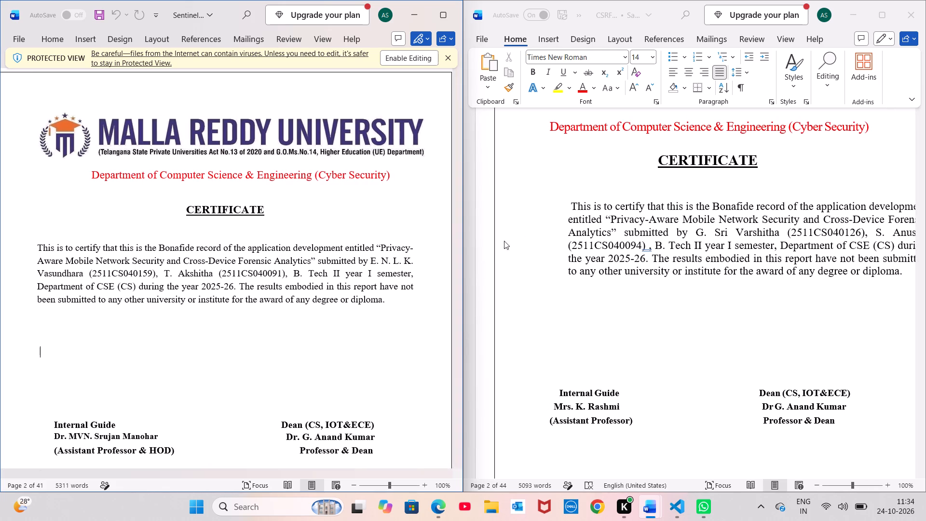
click(573, 202)
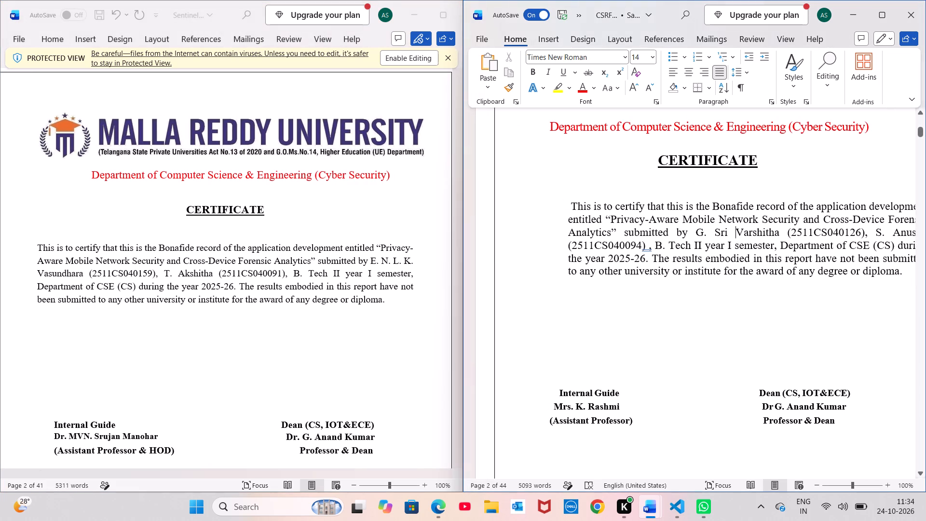
click(572, 206)
key(BackSpace)
key(BackSpace)
key(BackSpace)
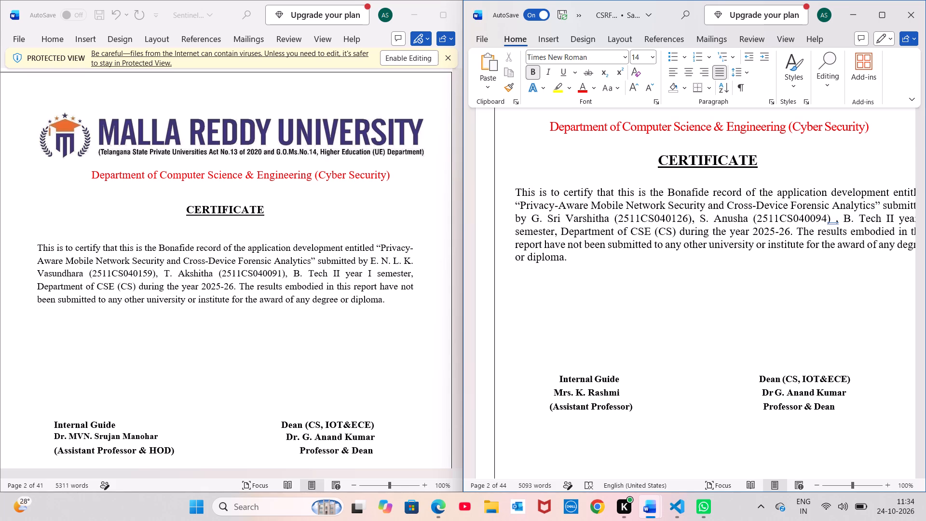
Review the rest of the CSRF Shield report from the certificate page through the front matter, chapters, diagrams, code, test cases and output figures.
scroll(747, 308, left, 1)
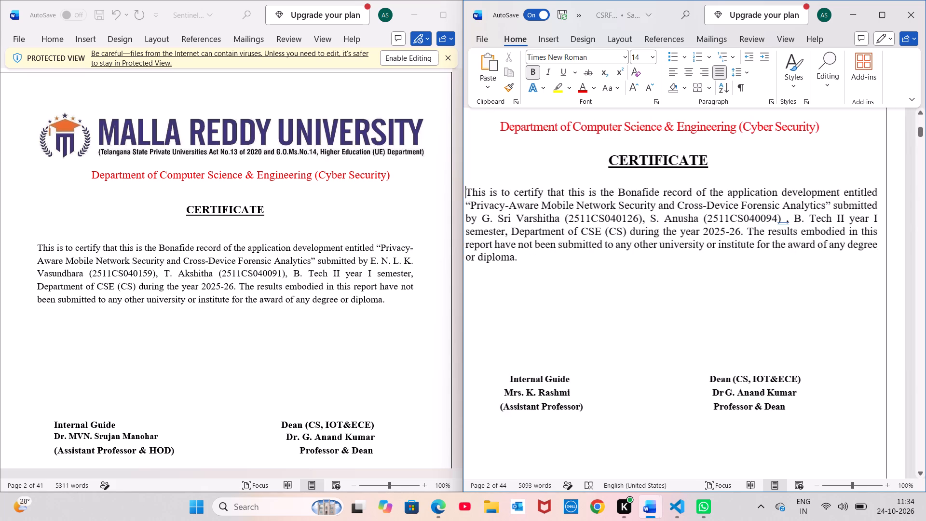
scroll(747, 308, left, 2)
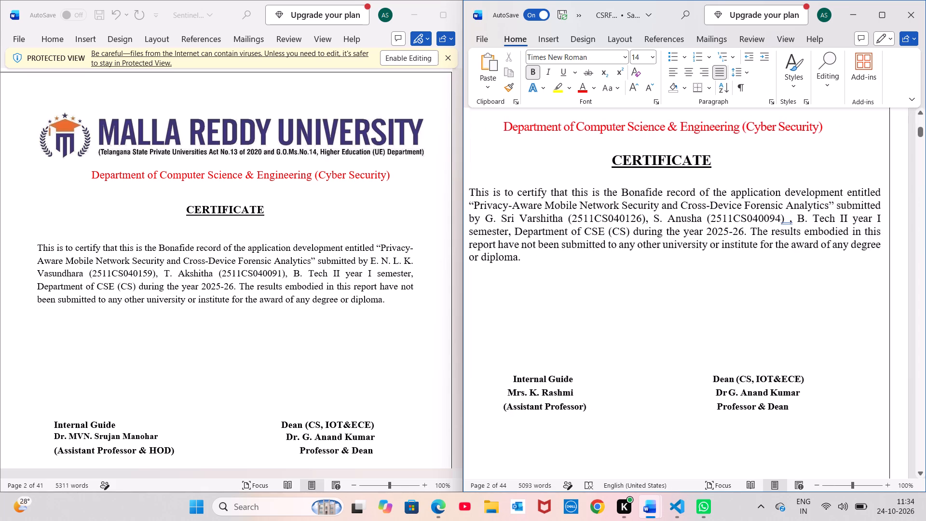
scroll(747, 308, left, 1)
scroll(747, 308, down, 5)
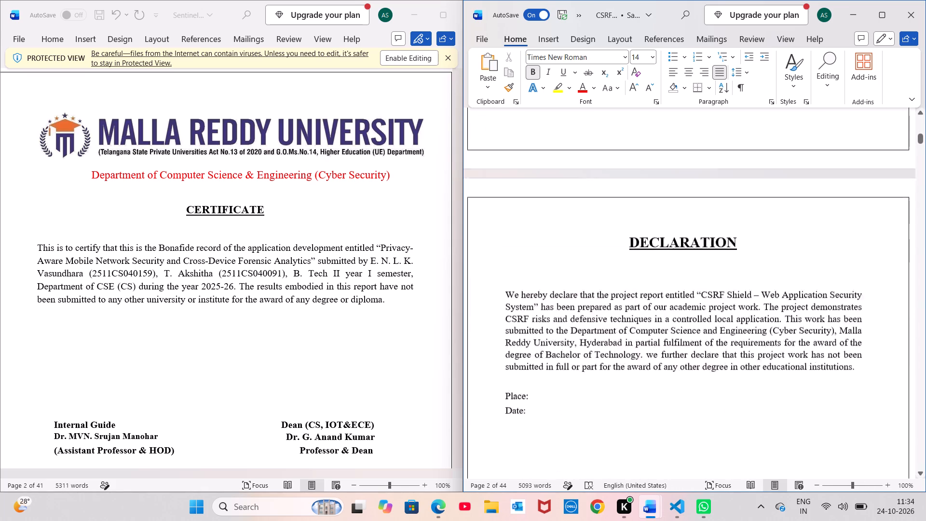
scroll(747, 308, down, 1)
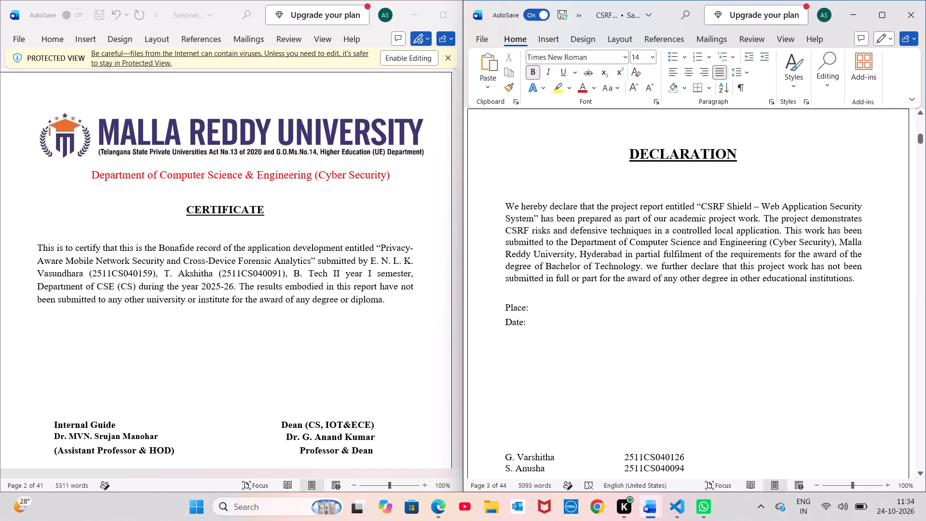
scroll(747, 308, down, 5)
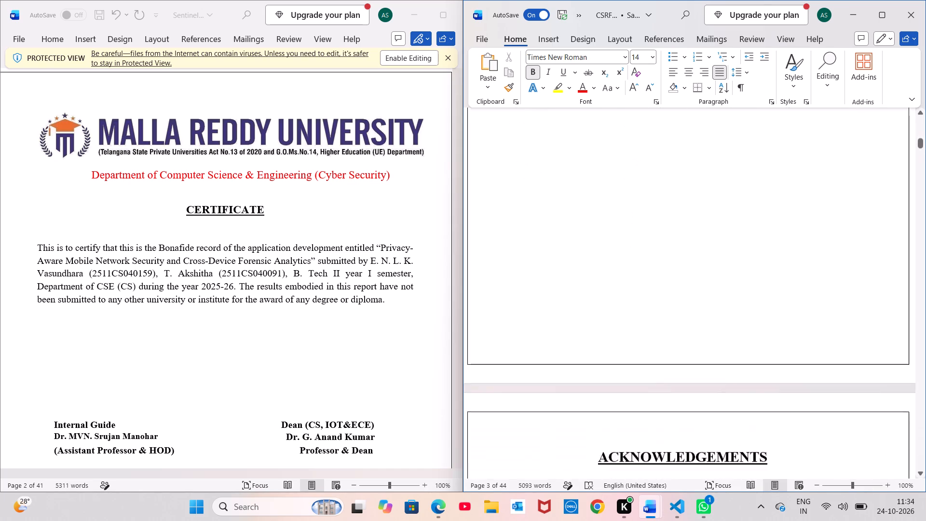
scroll(747, 308, down, 5)
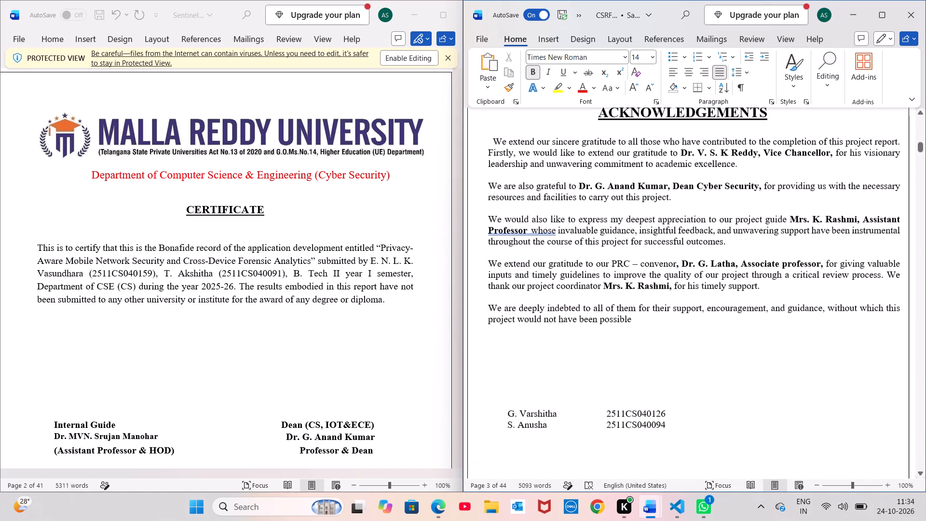
scroll(747, 308, down, 5)
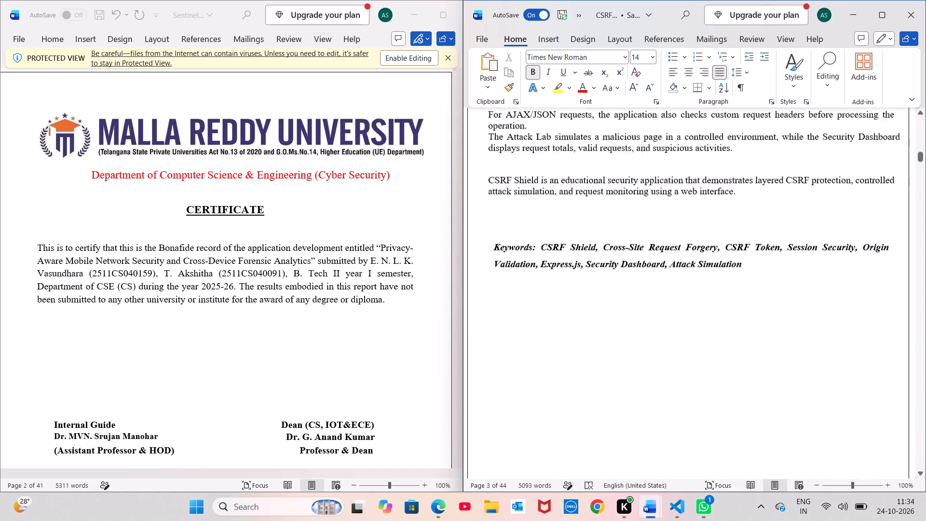
scroll(747, 308, down, 10)
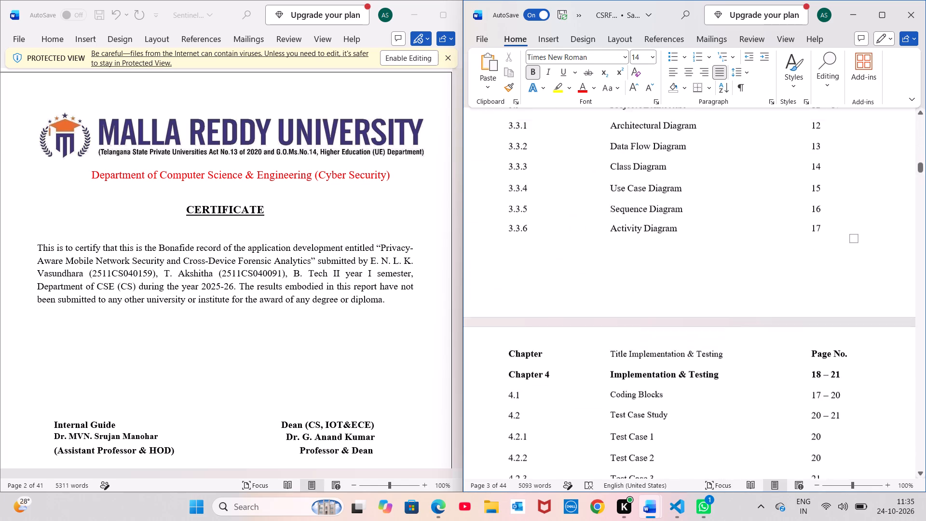
scroll(747, 308, down, 7)
scroll(747, 308, up, 1)
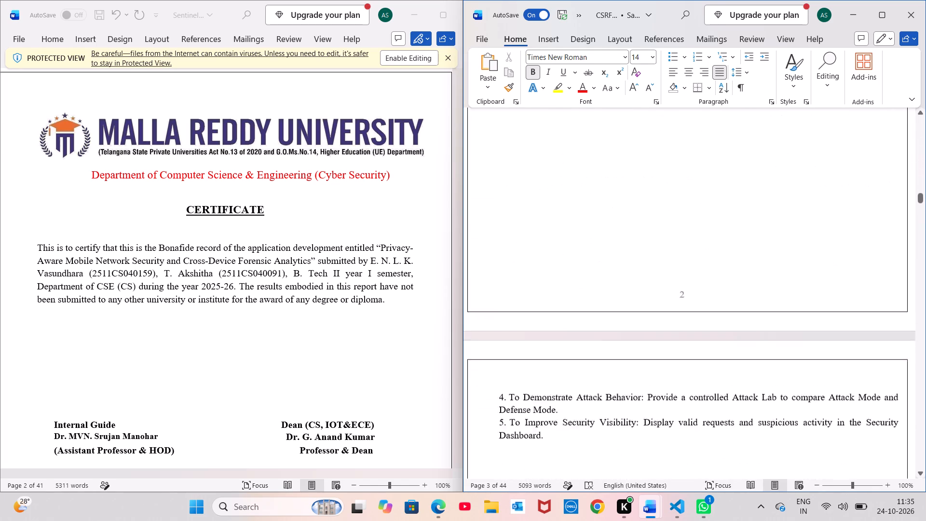
scroll(747, 308, up, 1)
scroll(747, 308, left, 1)
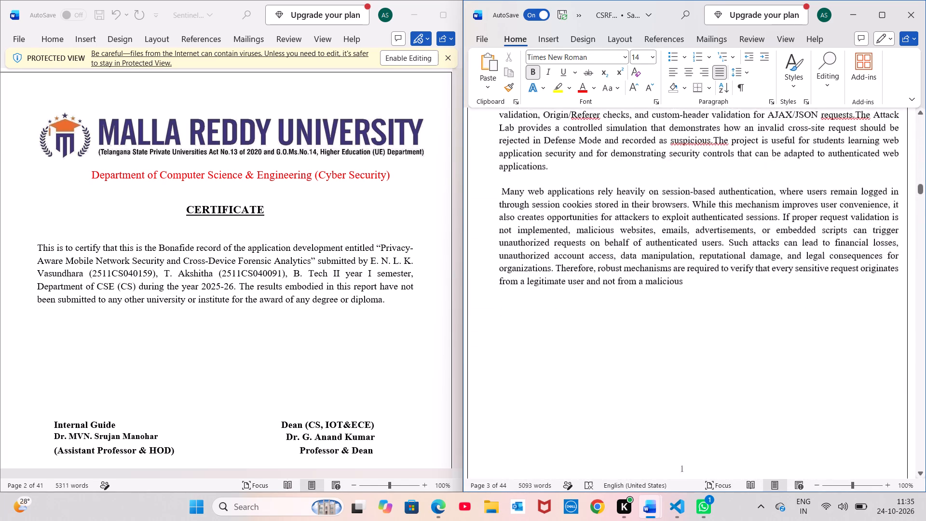
scroll(747, 308, left, 1)
scroll(747, 308, down, 6)
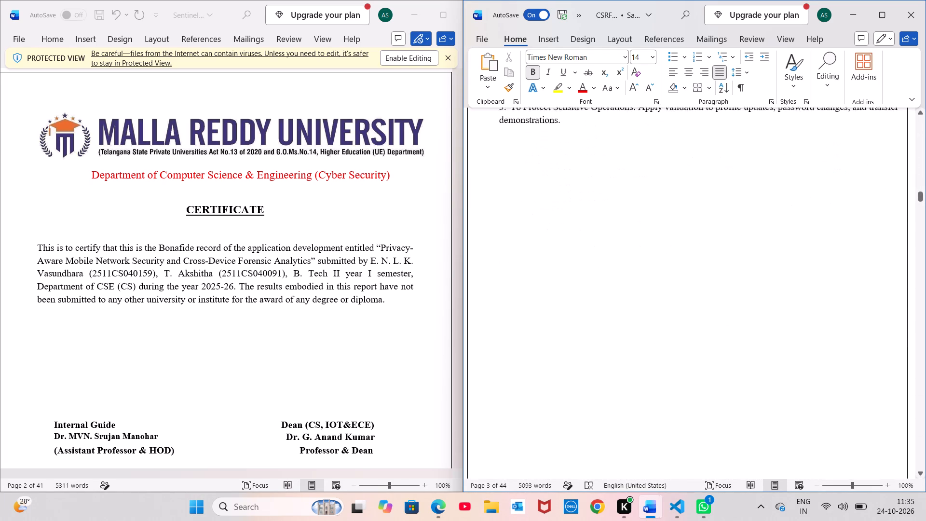
scroll(747, 308, down, 7)
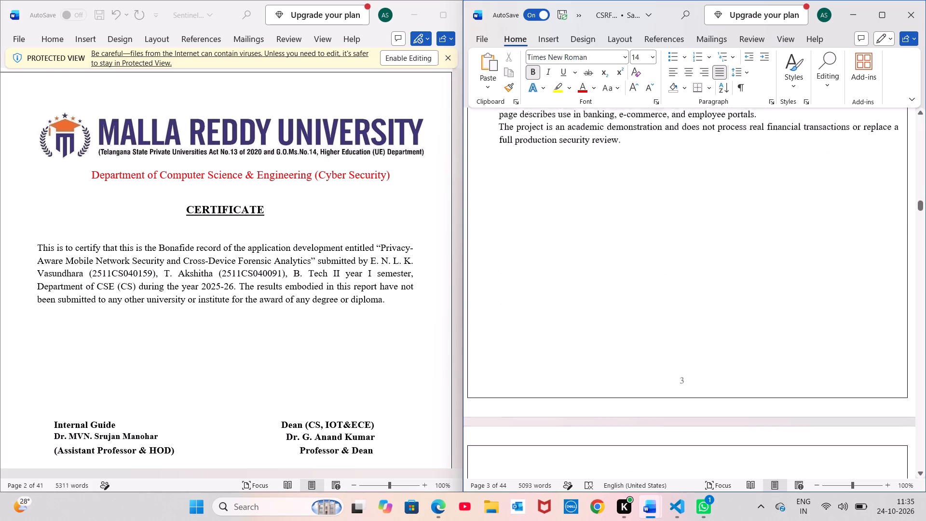
scroll(747, 308, down, 7)
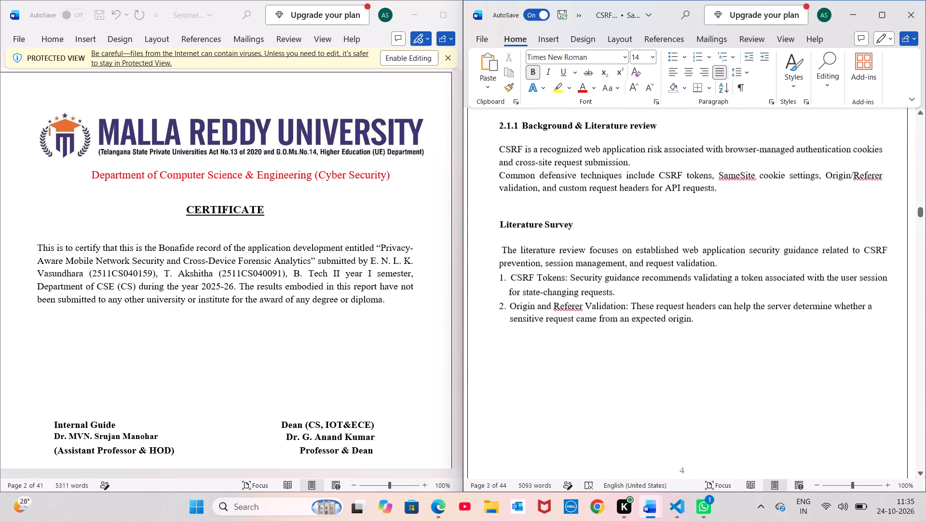
scroll(747, 308, down, 7)
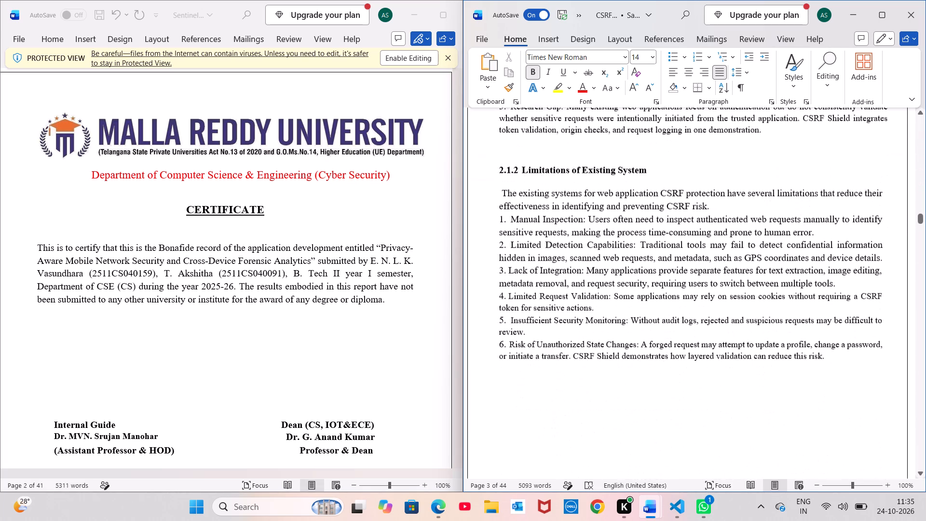
scroll(747, 308, down, 4)
scroll(747, 308, left, 1)
scroll(747, 308, down, 3)
scroll(747, 308, left, 1)
scroll(747, 308, down, 2)
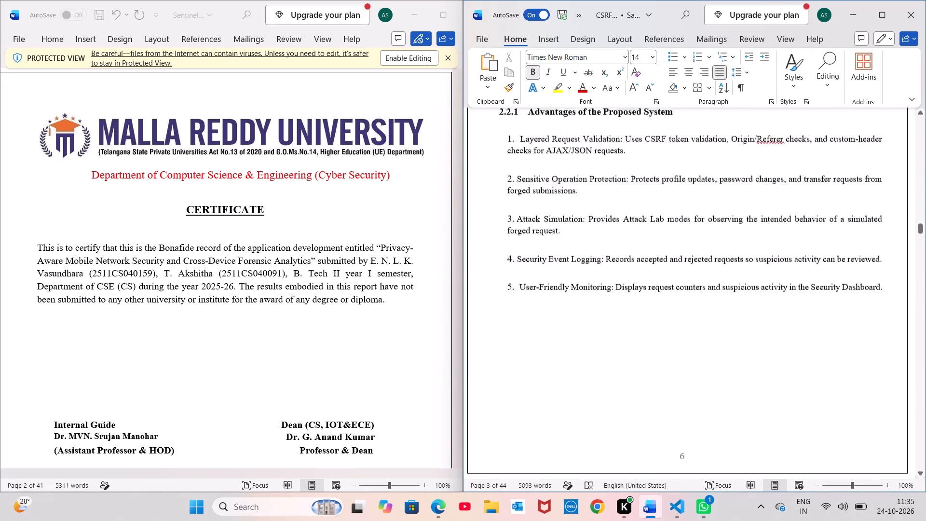
scroll(747, 308, down, 8)
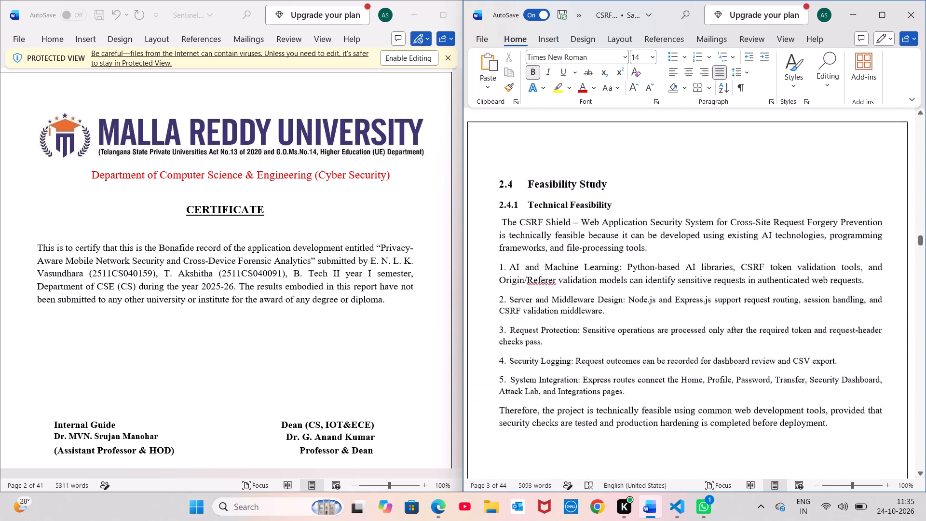
scroll(747, 308, down, 8)
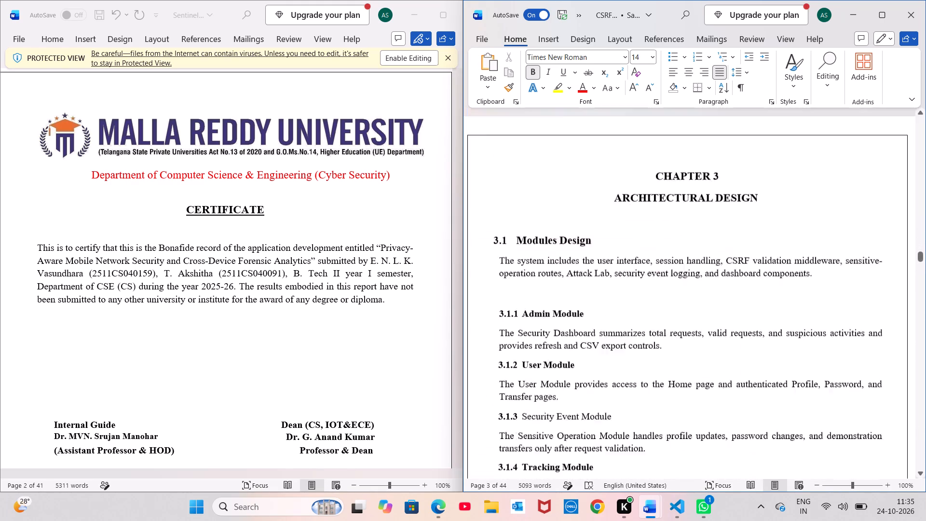
scroll(747, 308, down, 7)
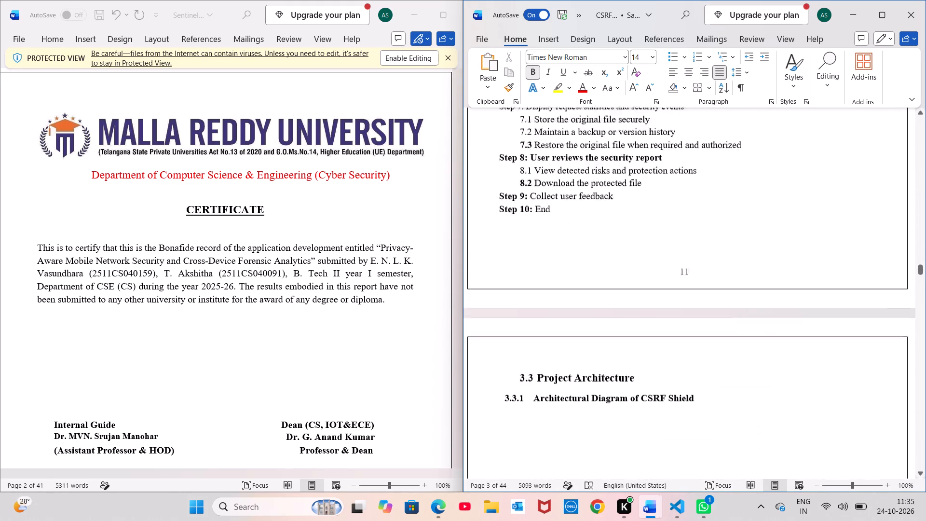
scroll(747, 308, down, 8)
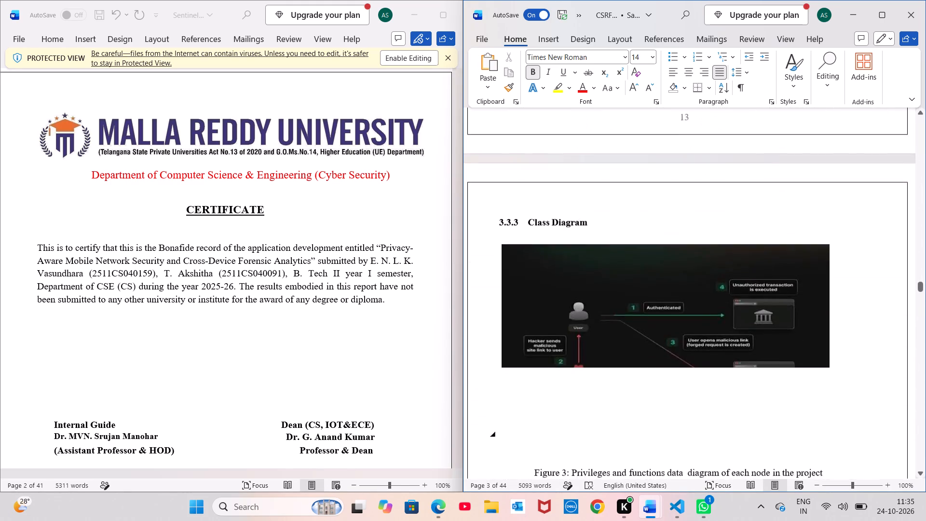
scroll(747, 308, down, 10)
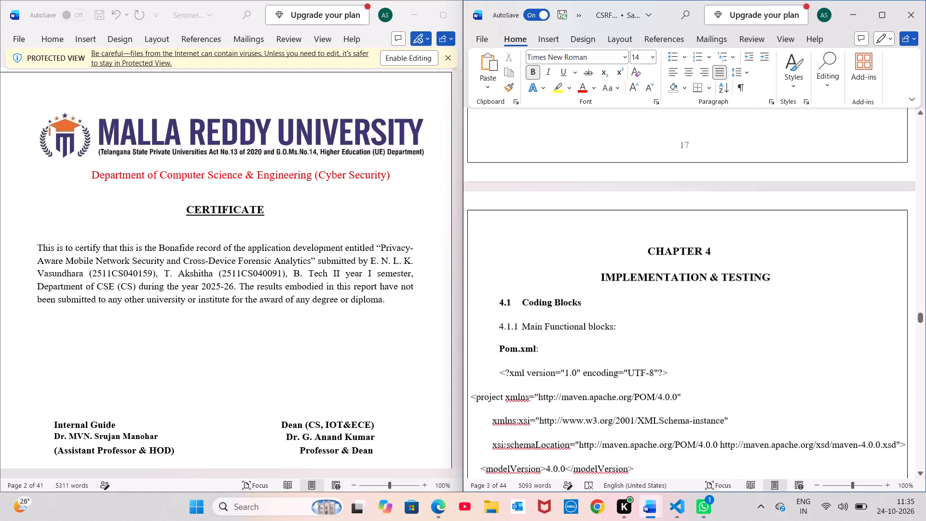
scroll(747, 308, down, 10)
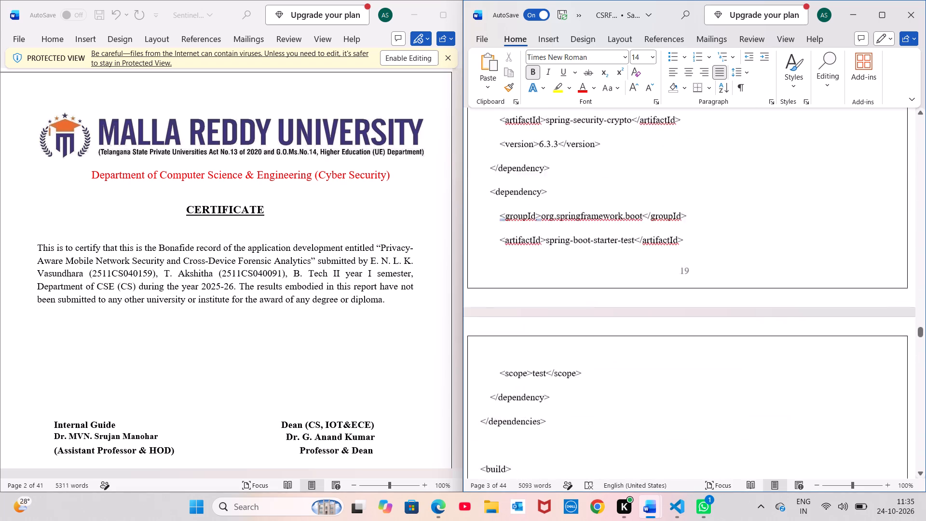
scroll(747, 308, down, 10)
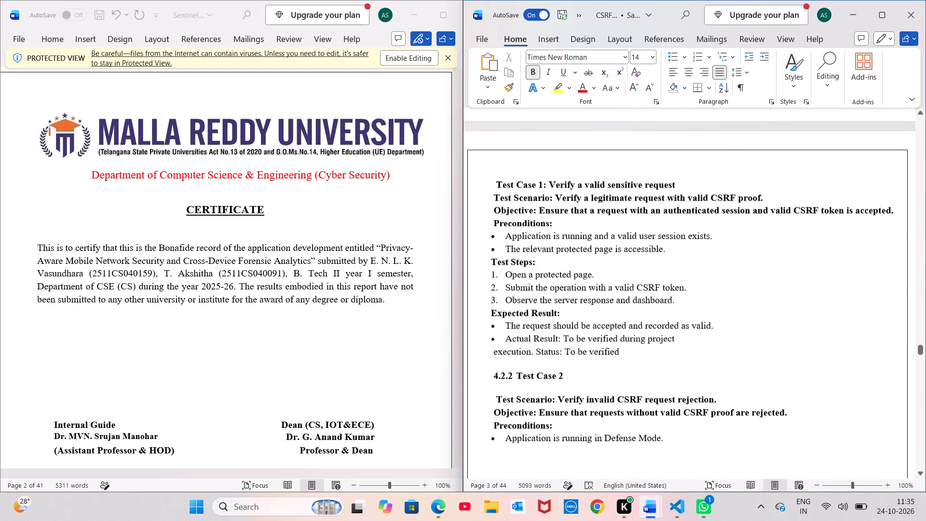
scroll(747, 308, down, 9)
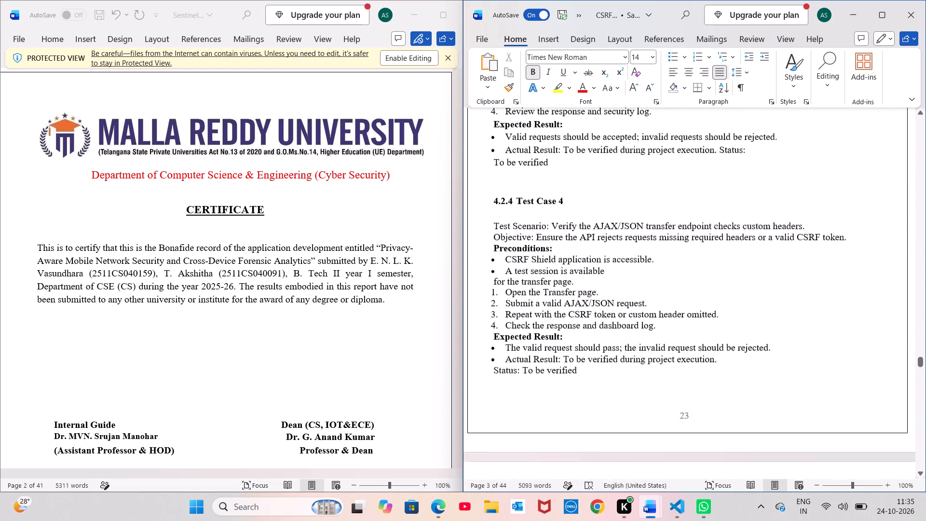
scroll(747, 308, down, 9)
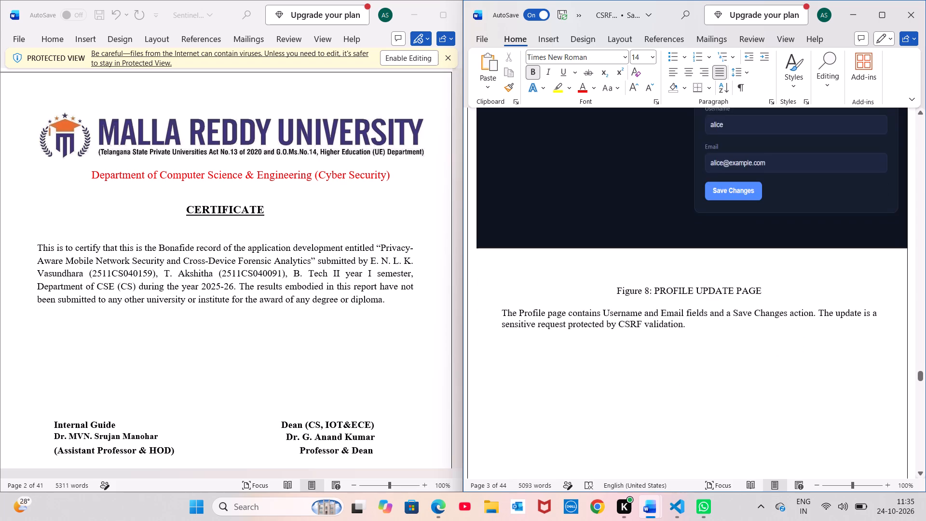
Review the CSRF Shield report's remaining output figures, comparison table, complexity and results sections, poster page, and the Acknowledgements page.
scroll(747, 308, down, 9)
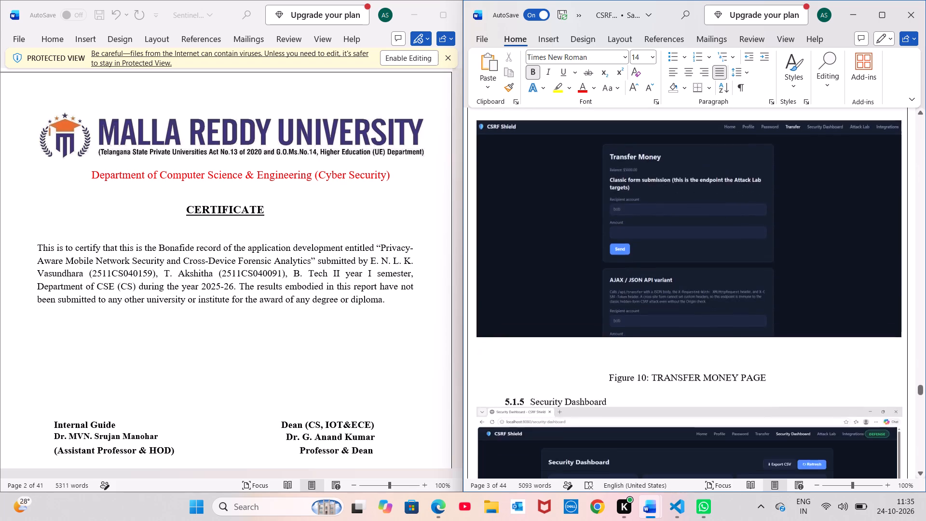
scroll(747, 308, down, 9)
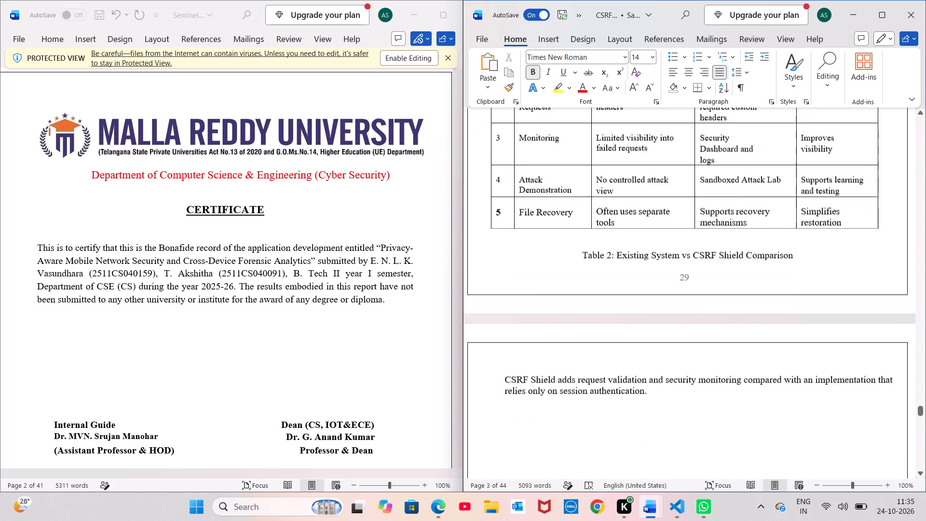
scroll(747, 308, down, 9)
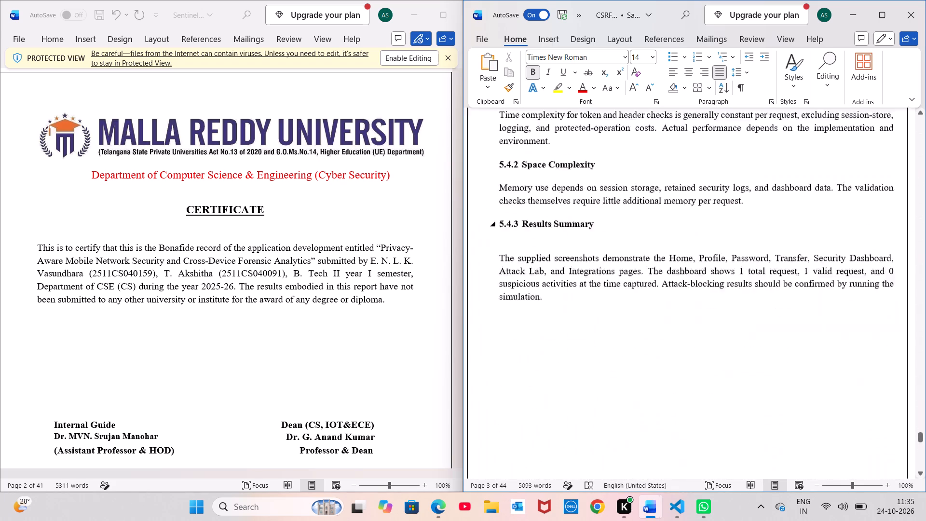
scroll(747, 308, down, 7)
scroll(747, 308, up, 1)
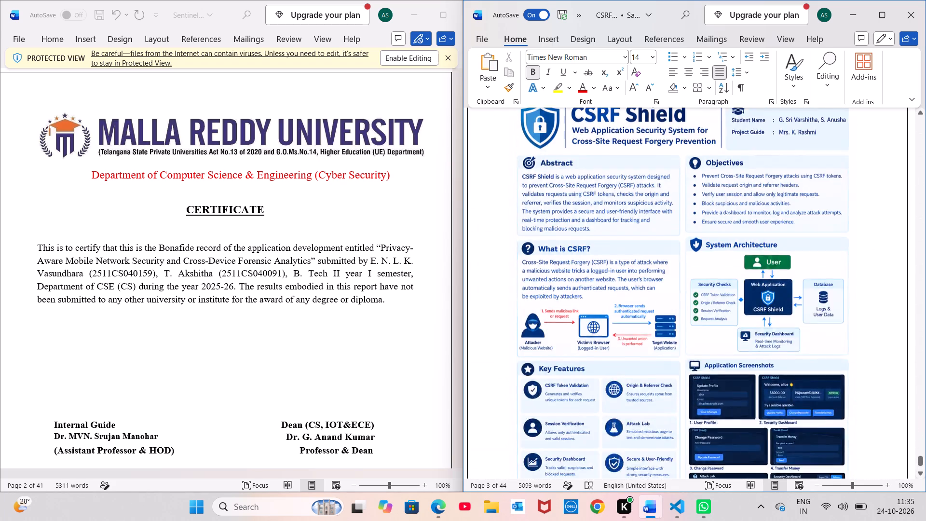
scroll(747, 308, up, 2)
scroll(747, 308, down, 2)
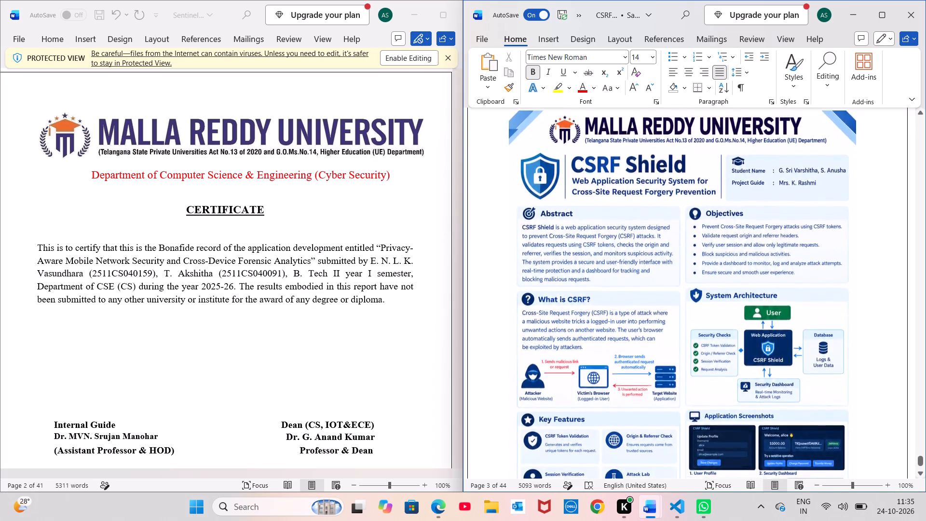
scroll(747, 308, down, 2)
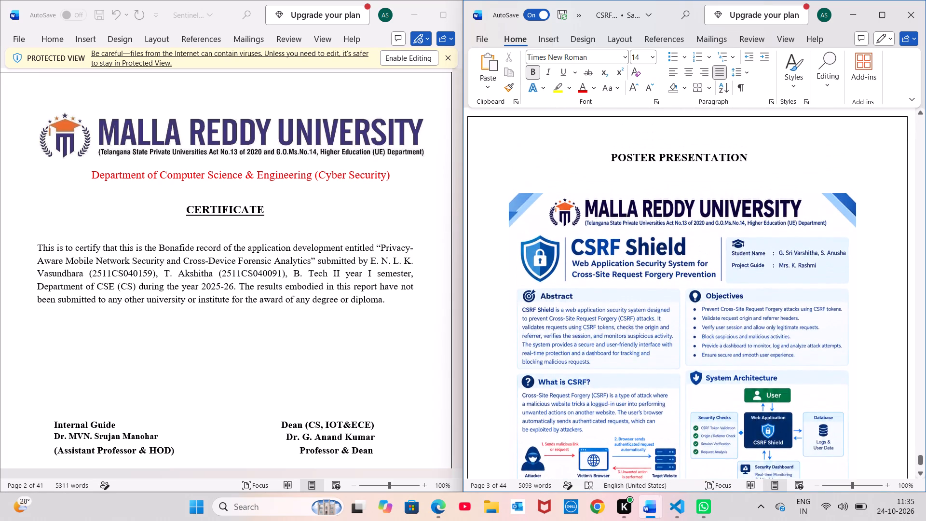
scroll(747, 308, down, 1)
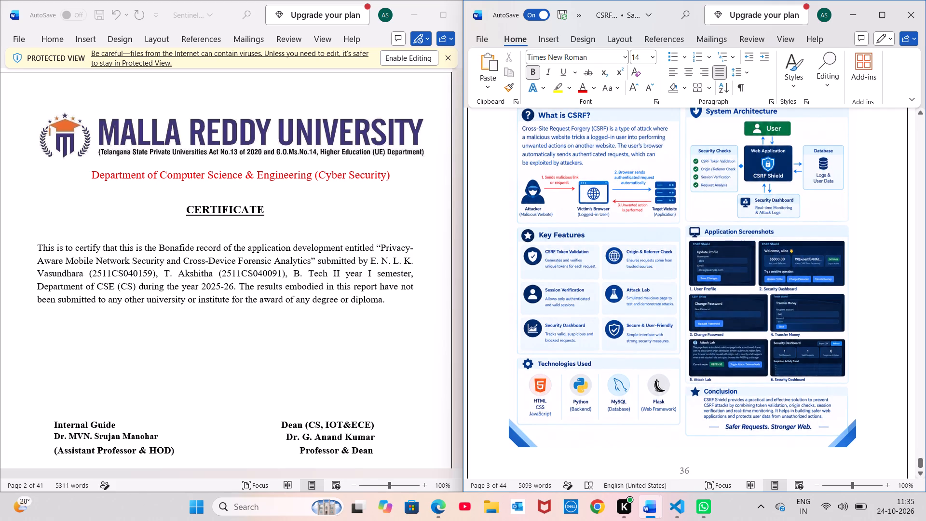
scroll(664, 226, up, 2)
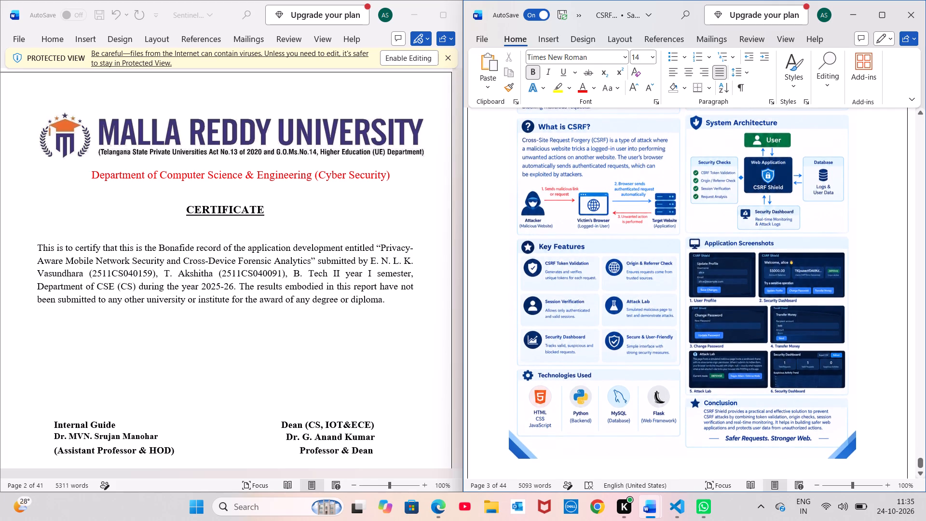
scroll(664, 226, up, 3)
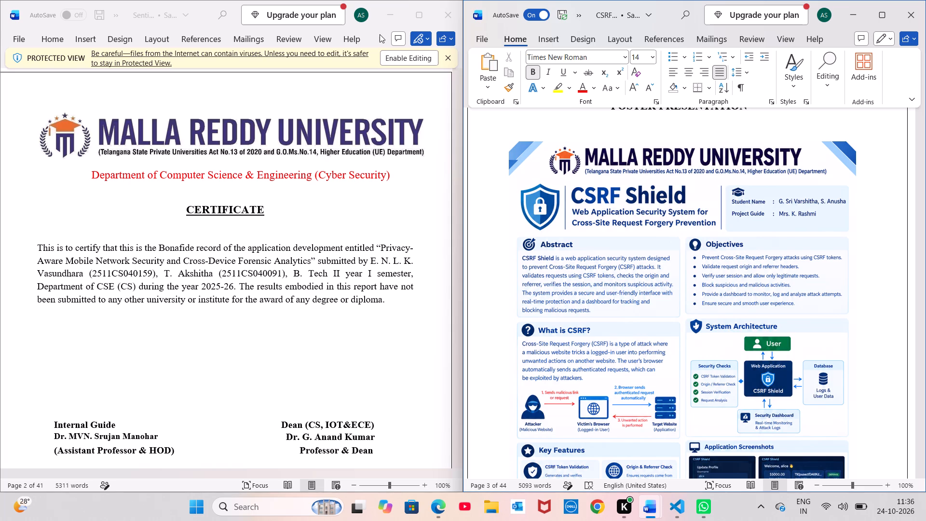
scroll(592, 250, up, 17)
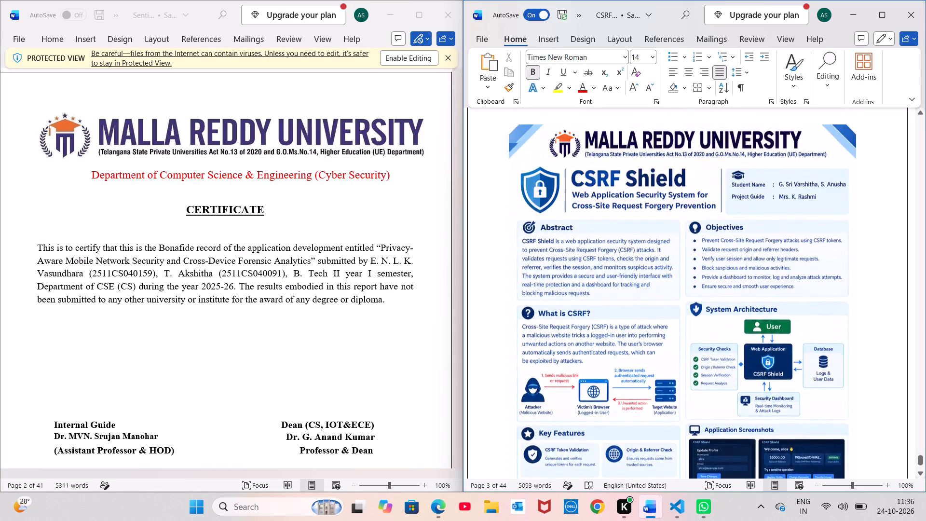
scroll(592, 250, up, 14)
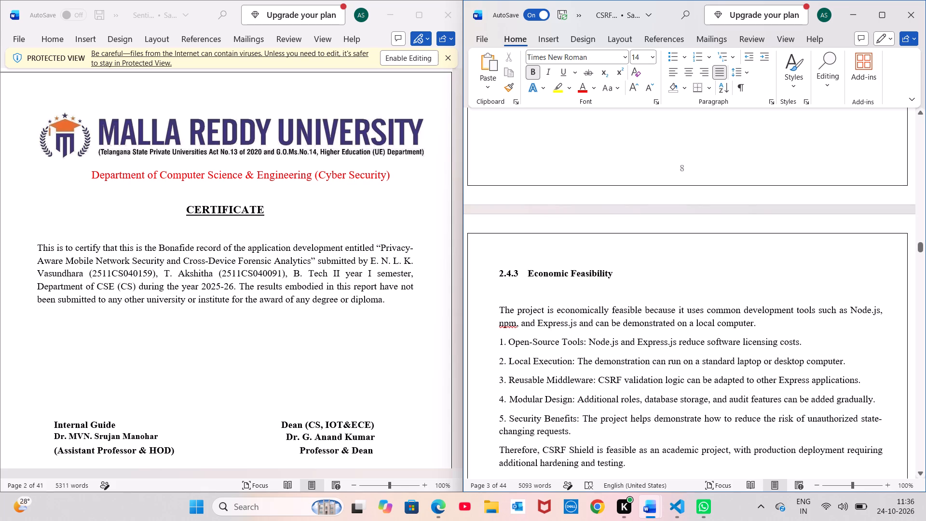
scroll(592, 250, up, 13)
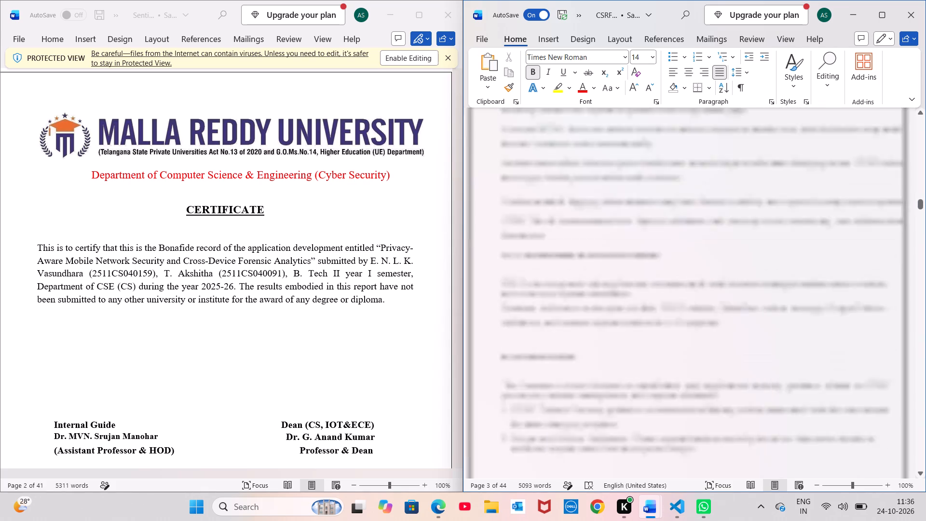
scroll(592, 250, up, 7)
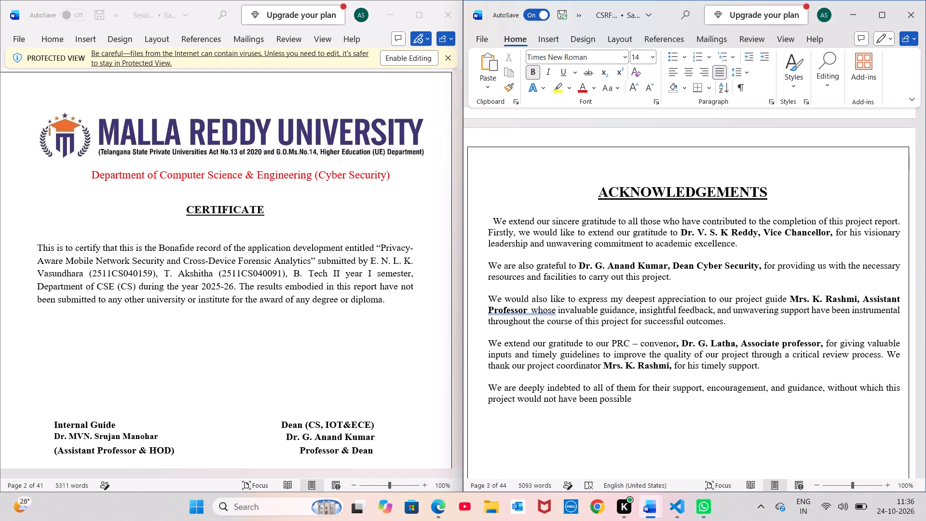
Close the Sentinel template document and maximize the CSRF Shield report window.
click(447, 15)
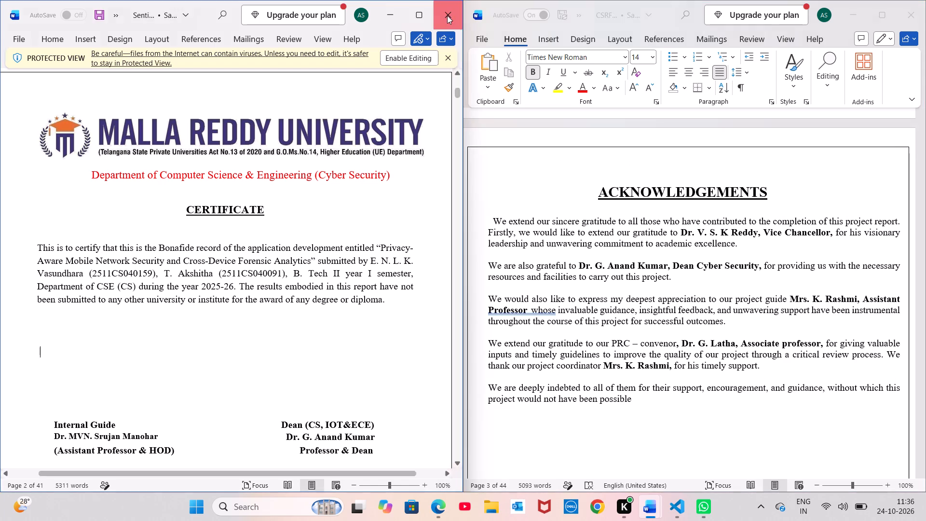
click(883, 15)
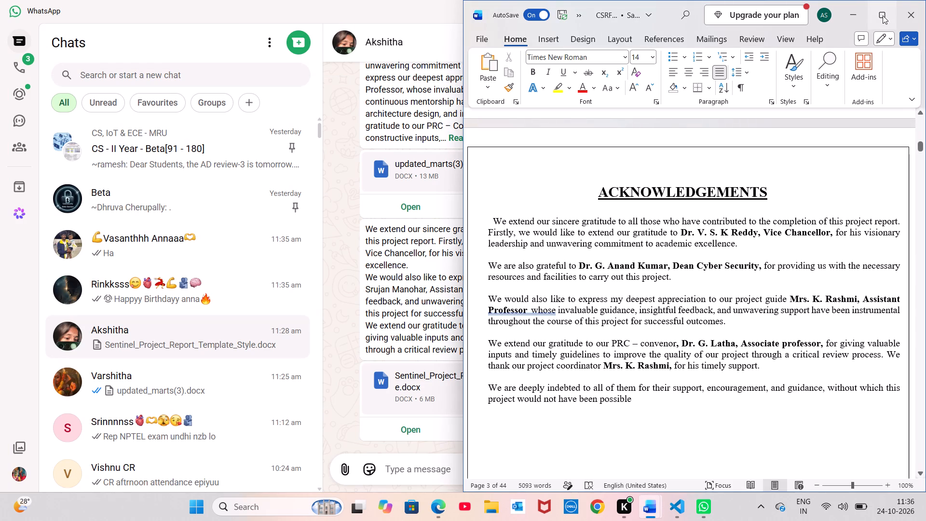
Save the CSRF Shield report under its existing name after checking its cover page.
scroll(585, 222, up, 12)
scroll(585, 222, up, 11)
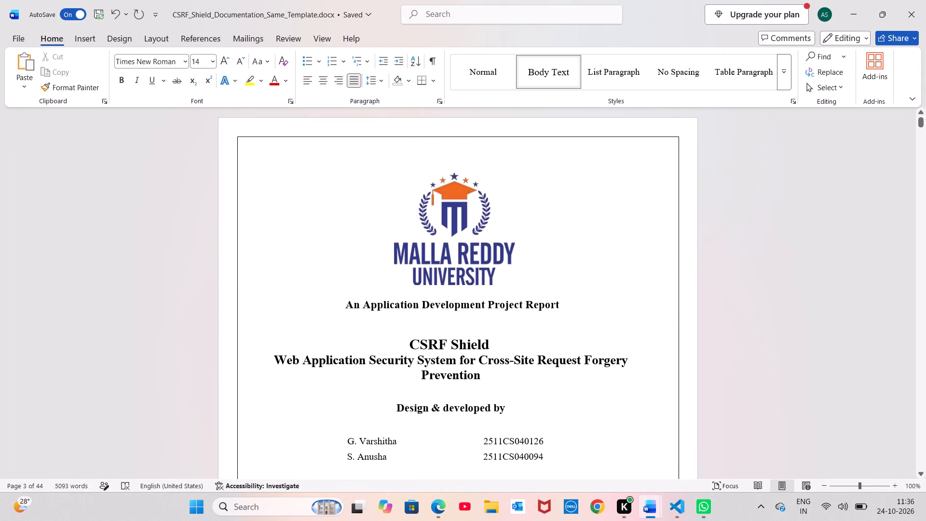
key(ctrl+s)
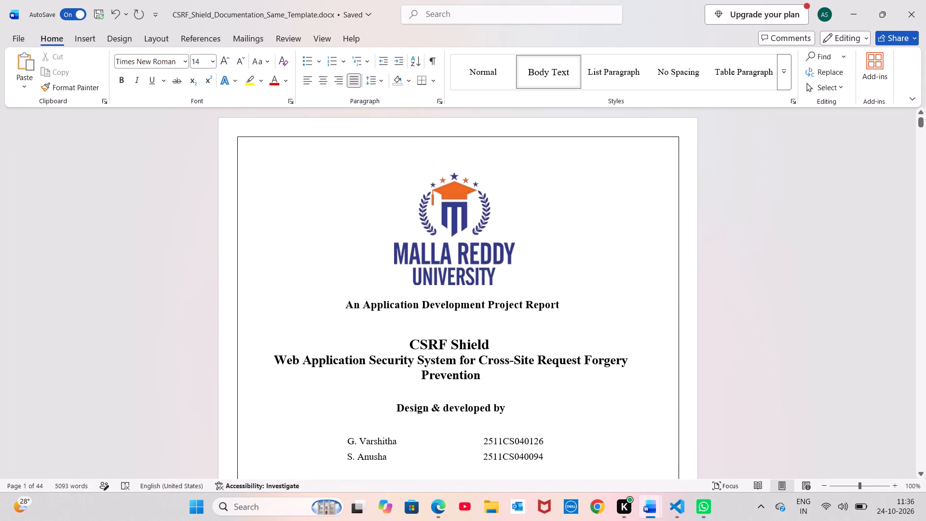
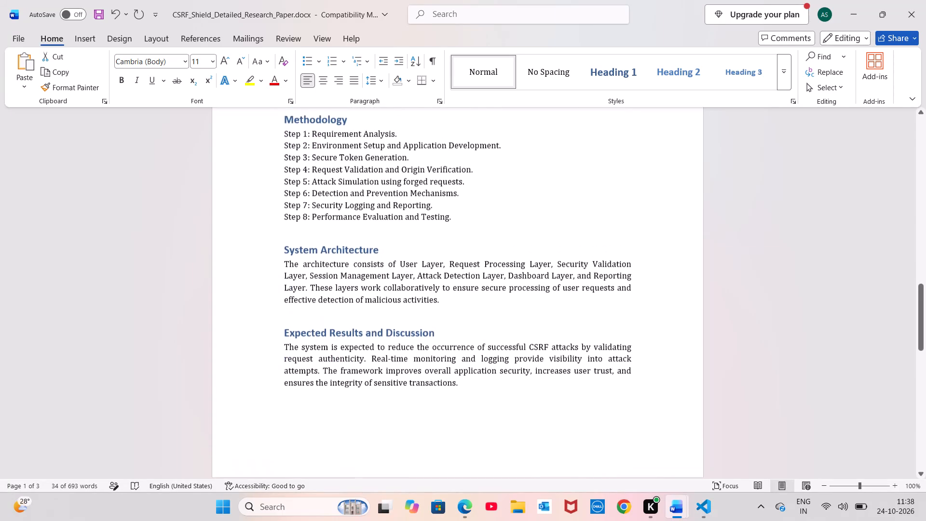
scroll(486, 375, down, 6)
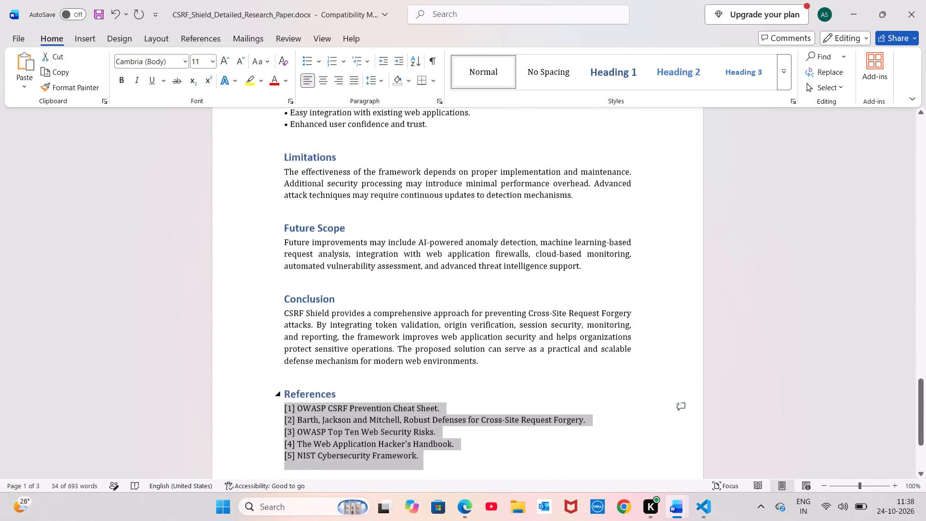
scroll(486, 375, down, 3)
click(494, 348)
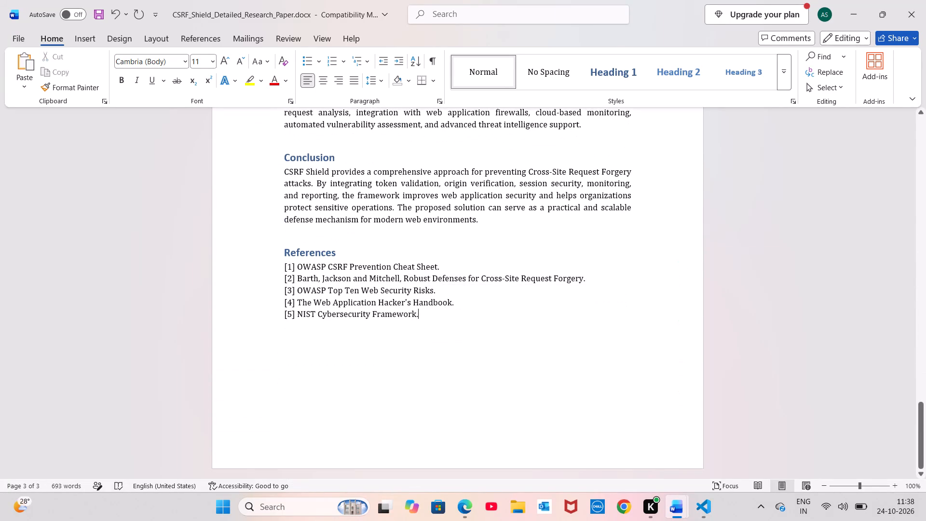
click(284, 251)
drag(284, 251, 504, 341)
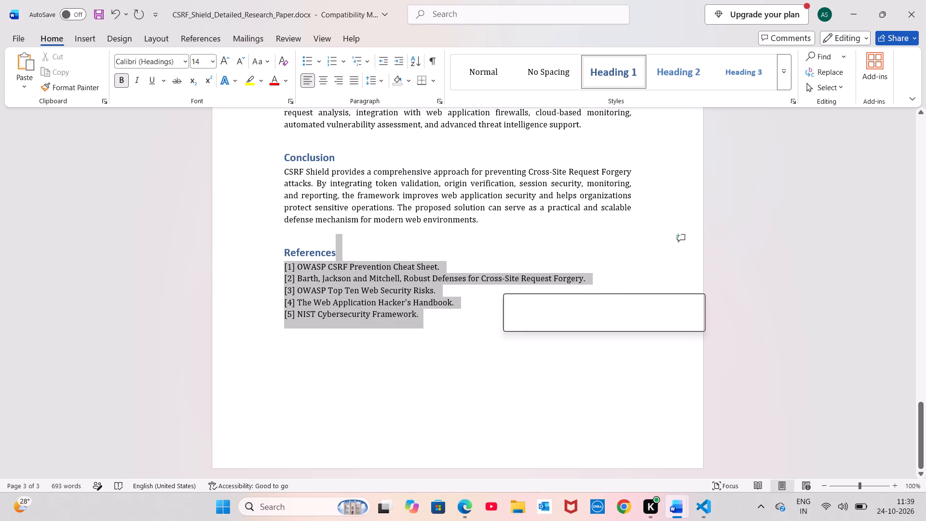
key(ctrl+c)
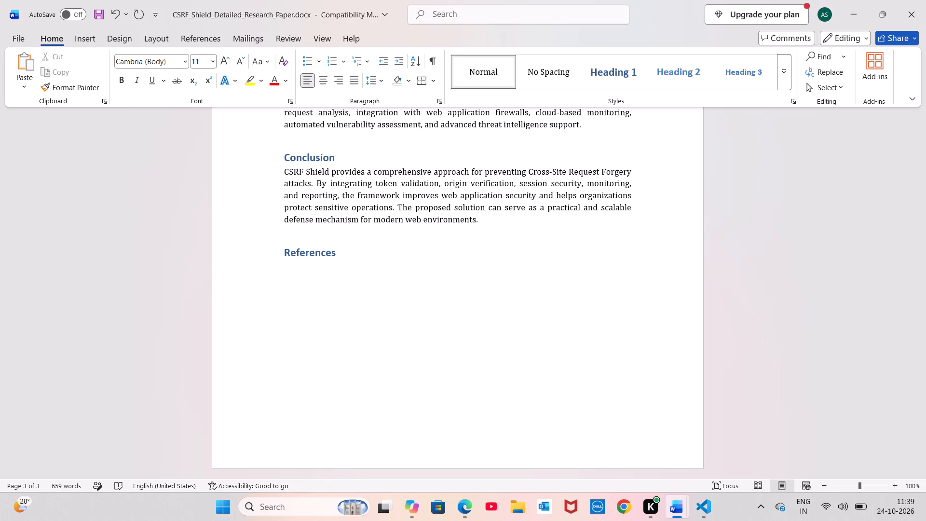
key(ctrl+v)
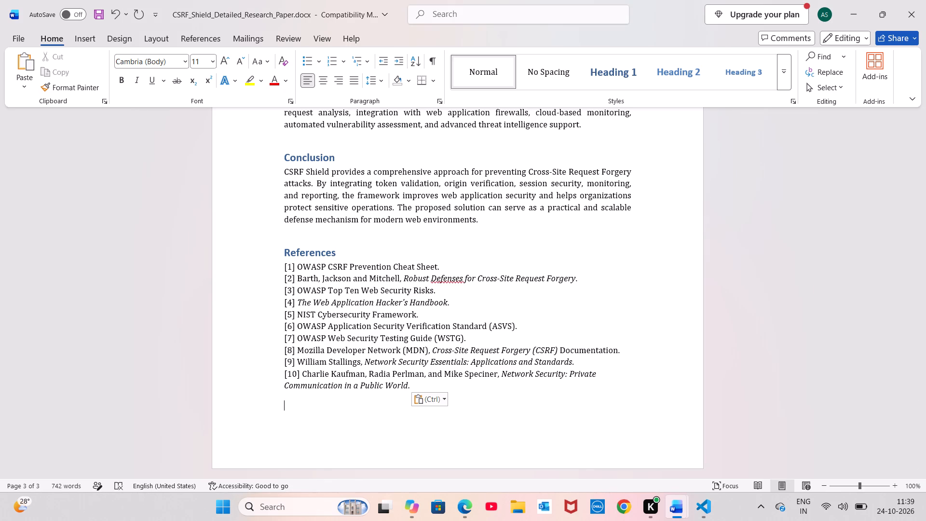
key(ctrl+s)
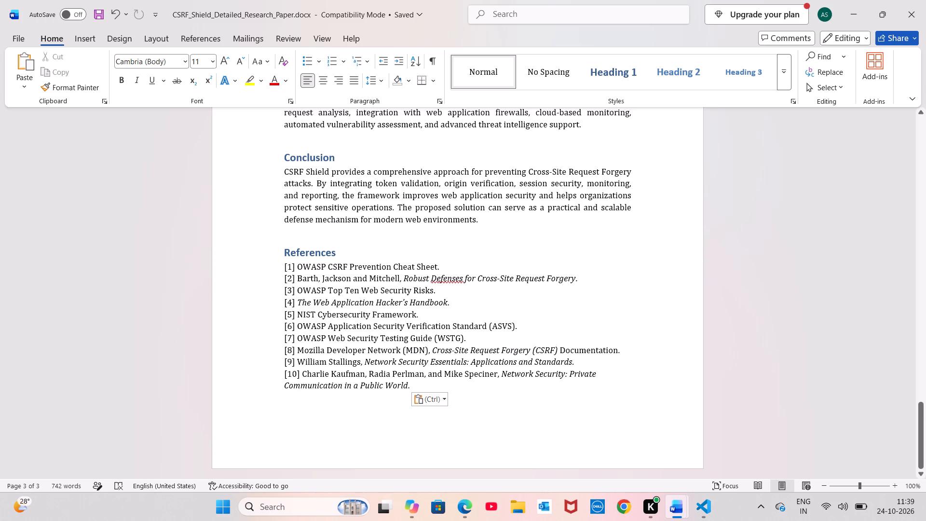
Look through the research paper from its title and abstract down to the References section.
scroll(500, 271, up, 16)
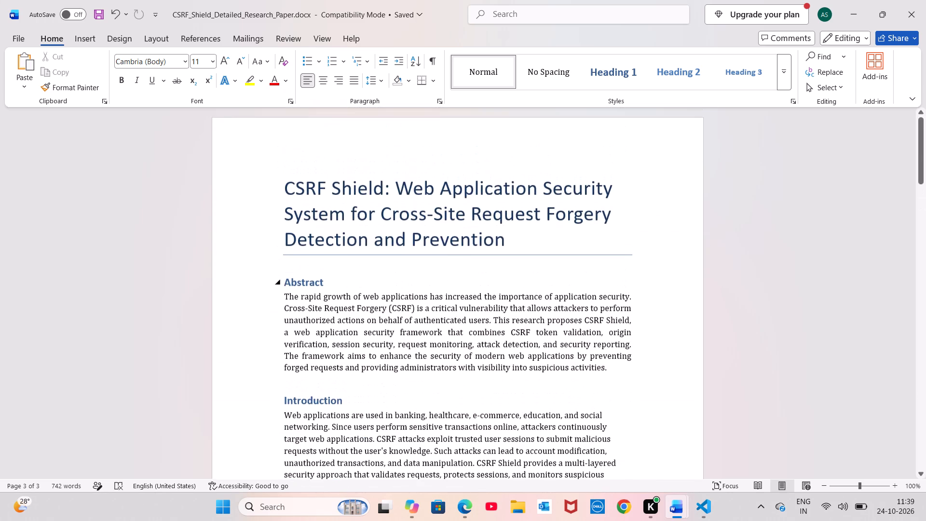
scroll(500, 271, up, 4)
scroll(500, 271, down, 20)
scroll(500, 271, down, 11)
scroll(769, 75, down, 20)
scroll(769, 75, down, 20)
scroll(769, 75, down, 20)
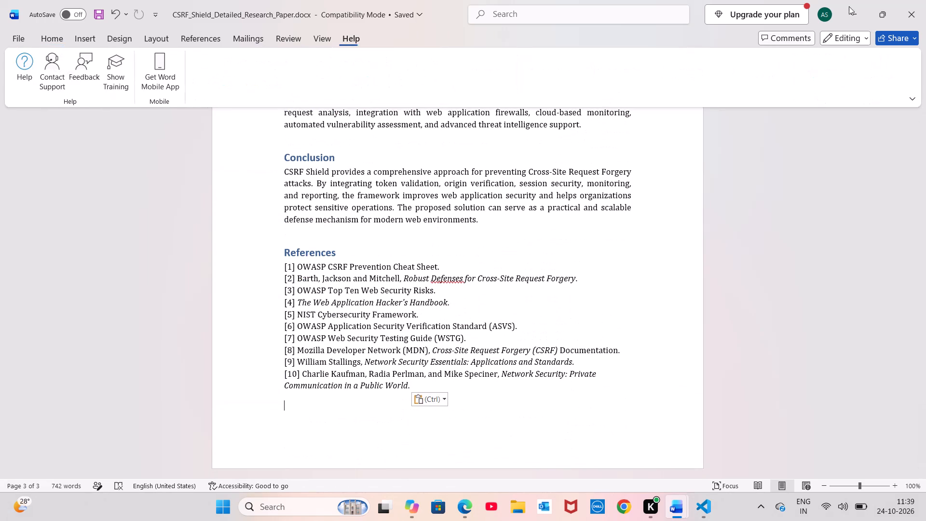
scroll(849, 6, down, 20)
scroll(849, 6, down, 15)
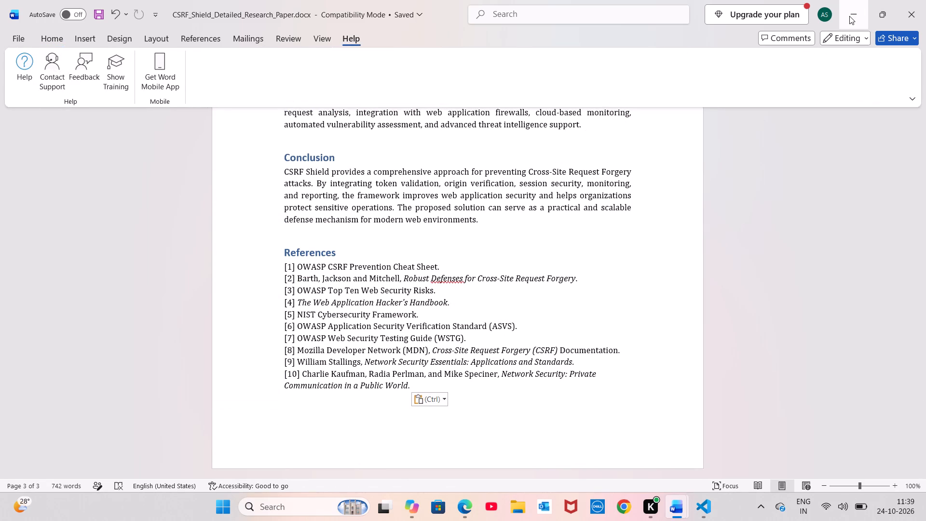
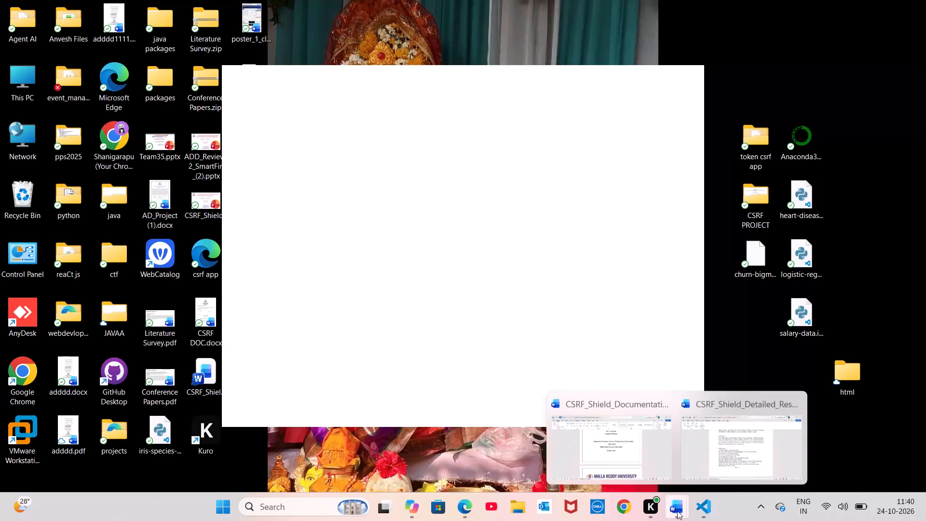
Switch to the CSRF_Shield_Documentation_Same_Template report and review its cover, certificate, declaration and acknowledgements pages.
click(640, 463)
scroll(602, 316, up, 10)
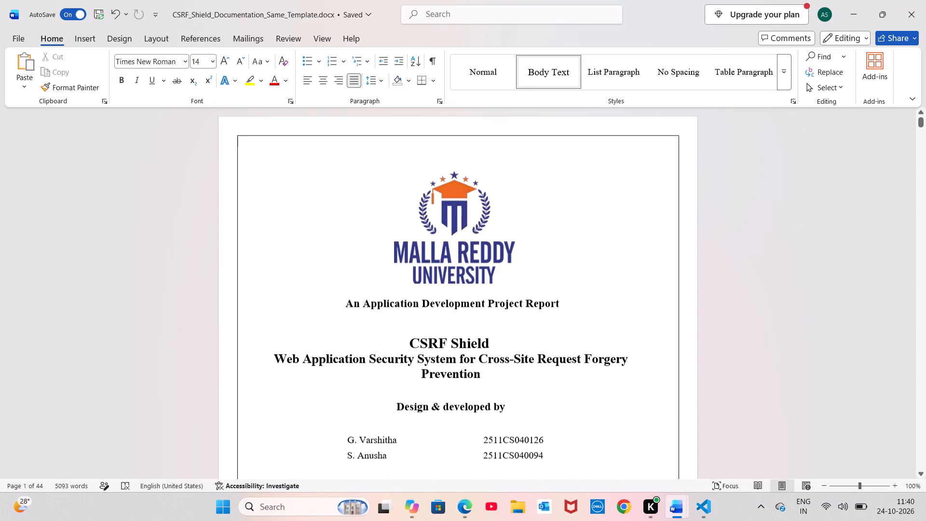
scroll(602, 316, down, 3)
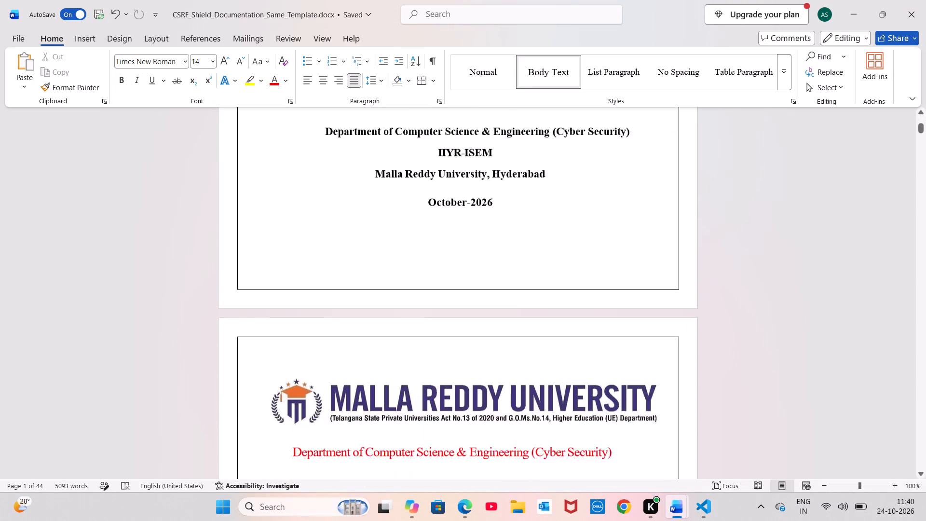
scroll(602, 316, down, 4)
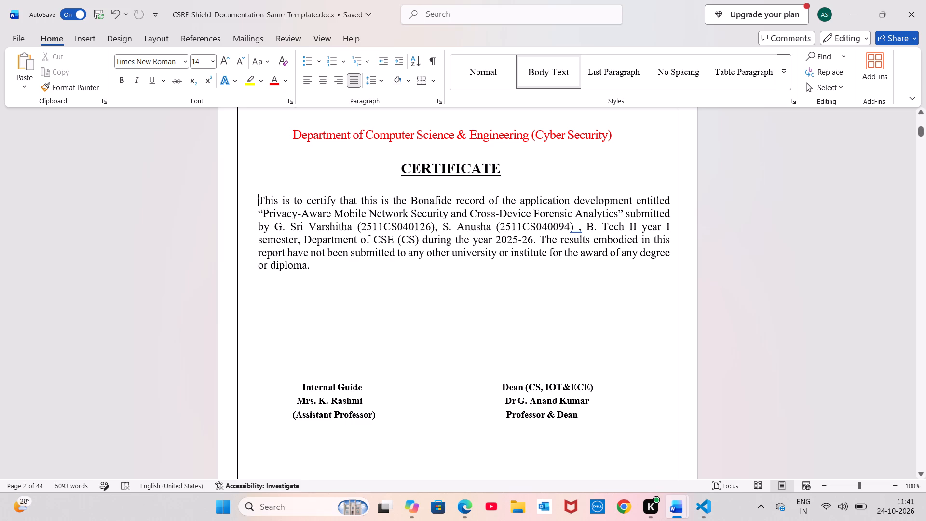
scroll(602, 316, down, 3)
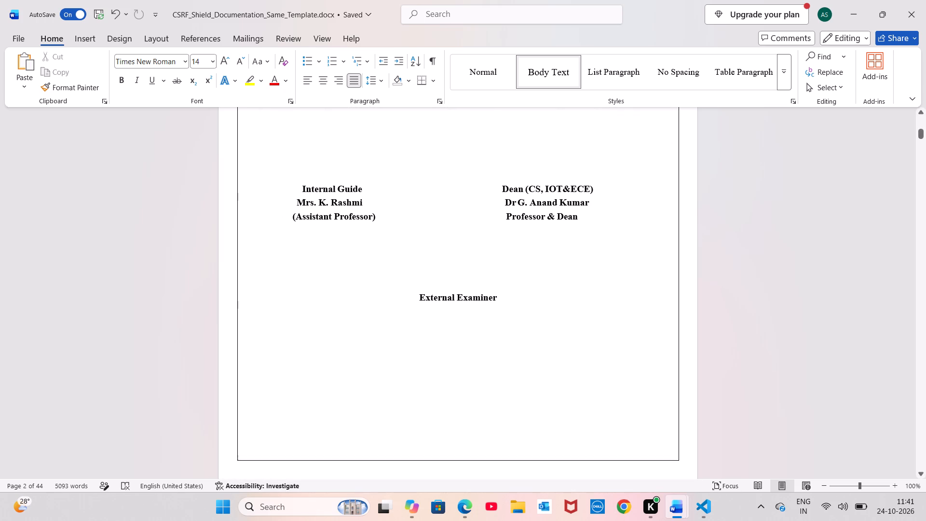
scroll(602, 316, down, 3)
scroll(602, 316, left, 1)
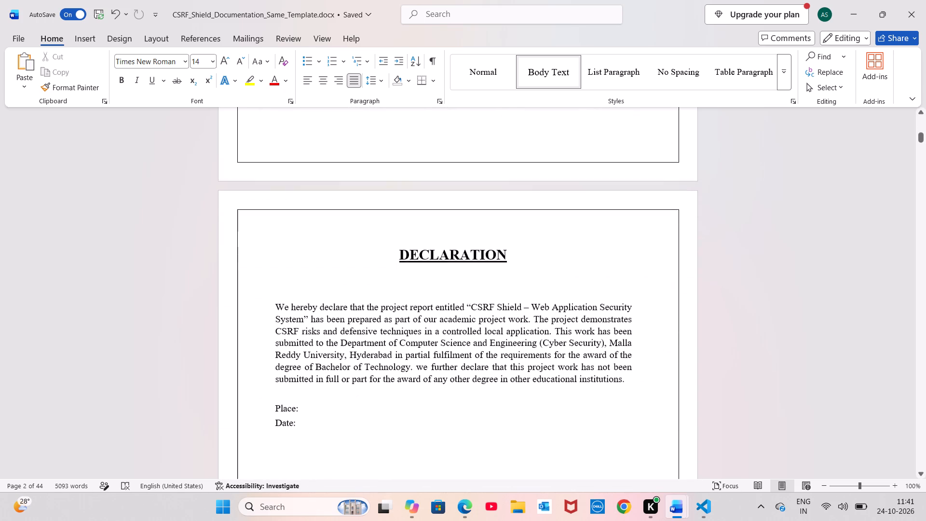
scroll(602, 316, left, 1)
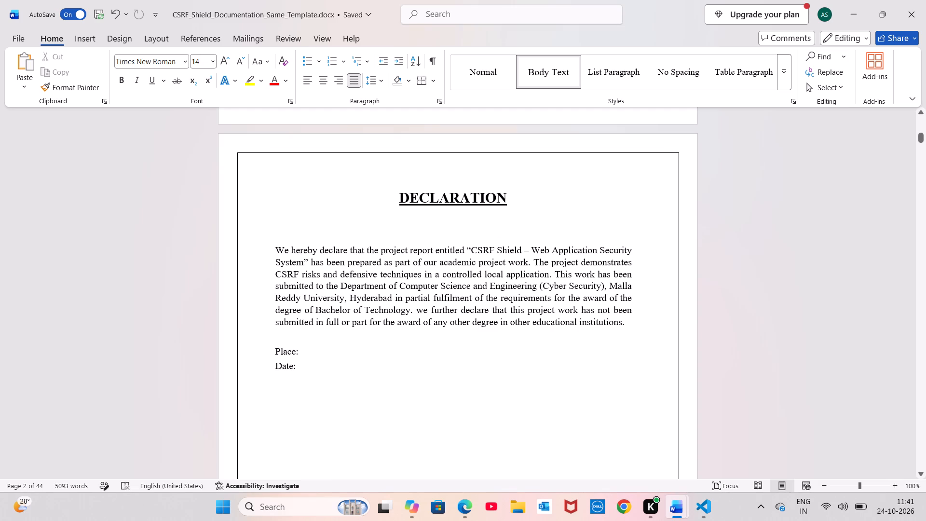
scroll(602, 316, left, 3)
scroll(602, 316, up, 4)
scroll(602, 316, down, 2)
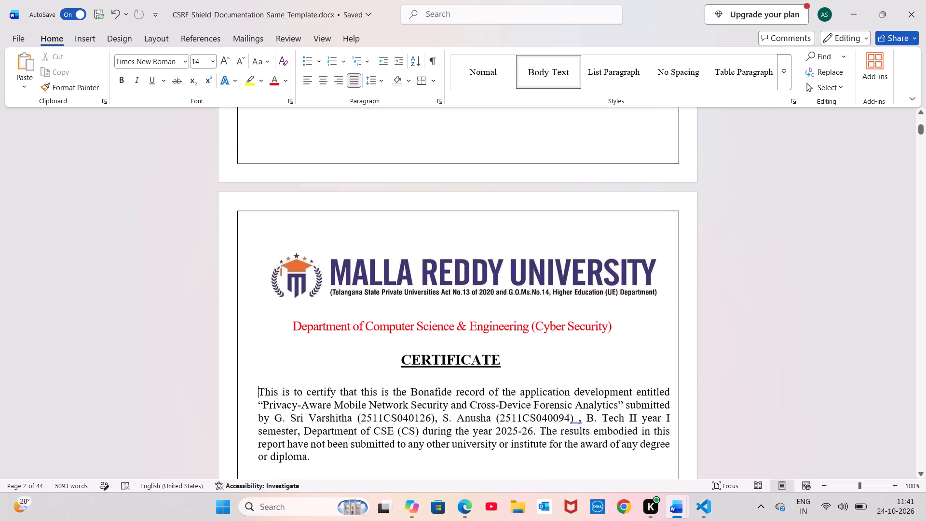
scroll(602, 316, down, 2)
scroll(602, 316, up, 1)
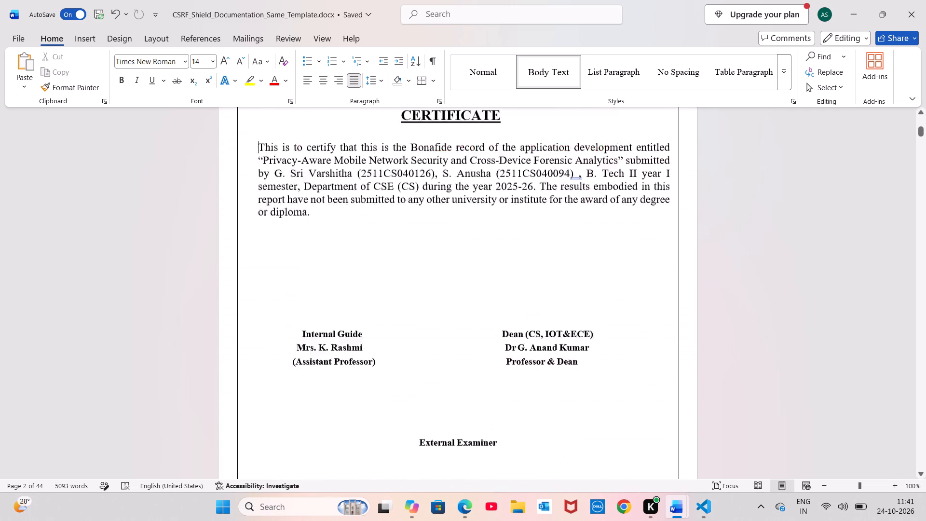
scroll(602, 316, up, 1)
scroll(602, 316, down, 1)
scroll(602, 316, up, 1)
scroll(602, 316, down, 1)
scroll(602, 316, up, 1)
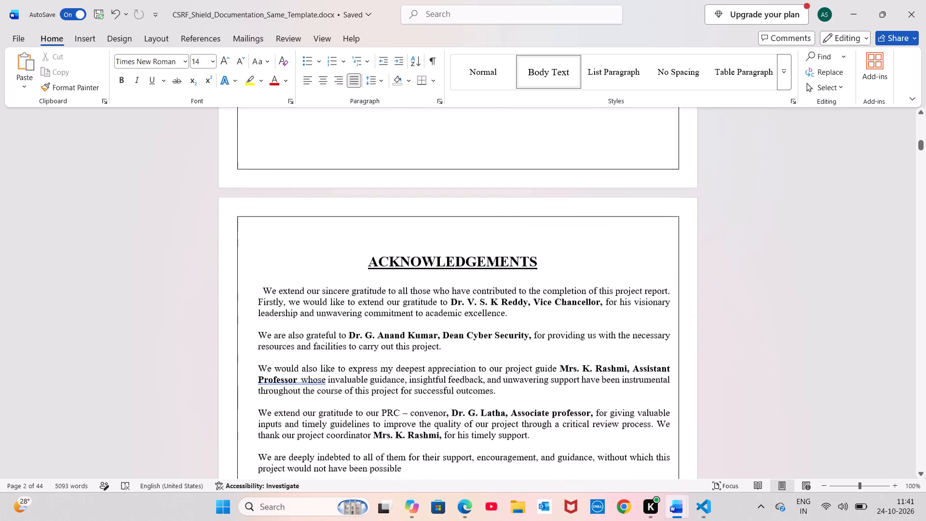
scroll(602, 316, up, 2)
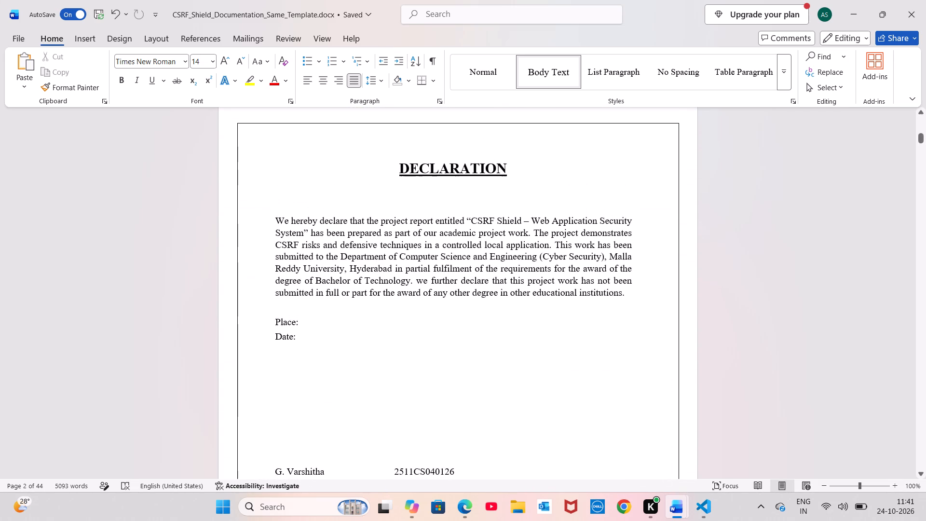
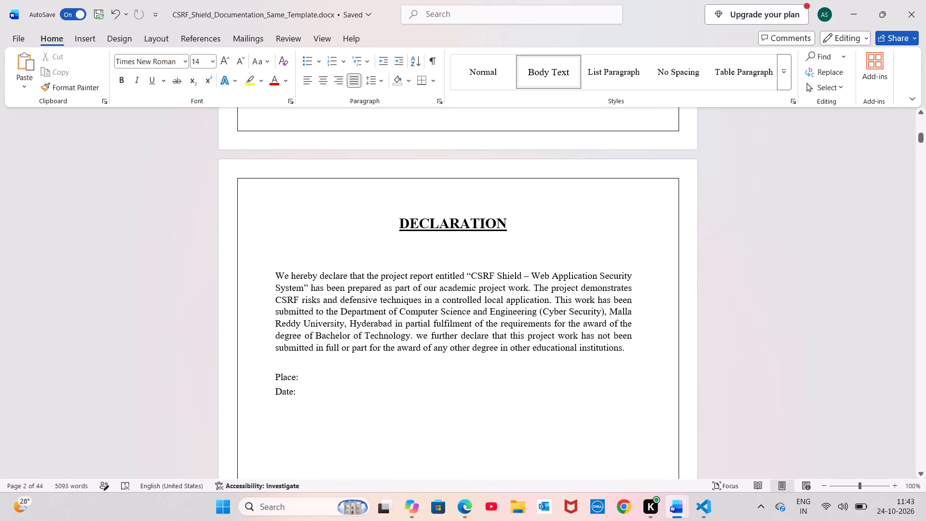
Apply justified alignment to the body paragraph on the Declaration page.
click(275, 275)
drag(275, 275, 498, 372)
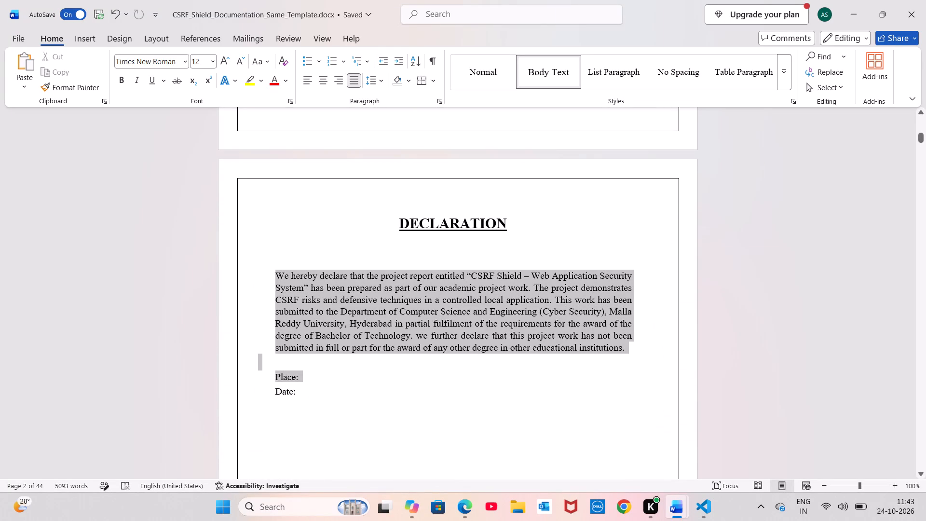
drag(498, 372, 615, 345)
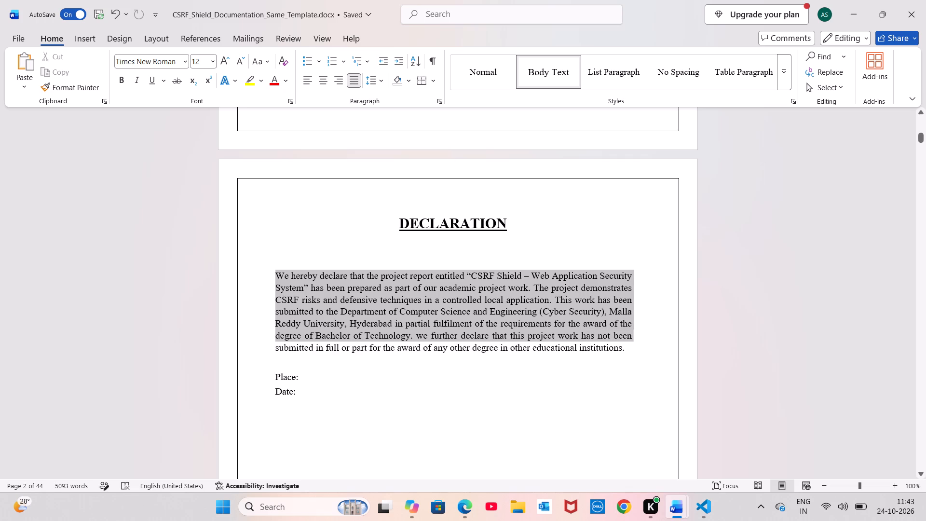
drag(615, 345, 614, 353)
scroll(579, 226, up, 5)
scroll(579, 226, down, 1)
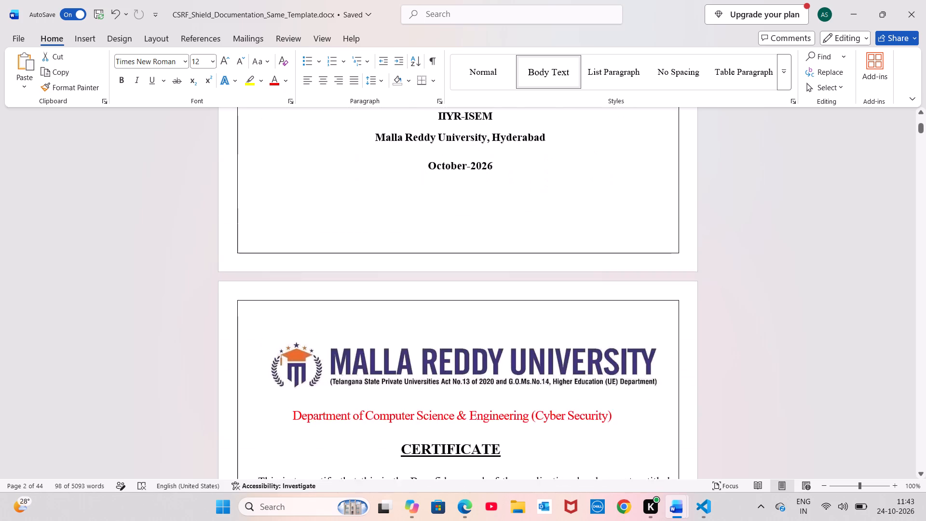
scroll(579, 226, down, 2)
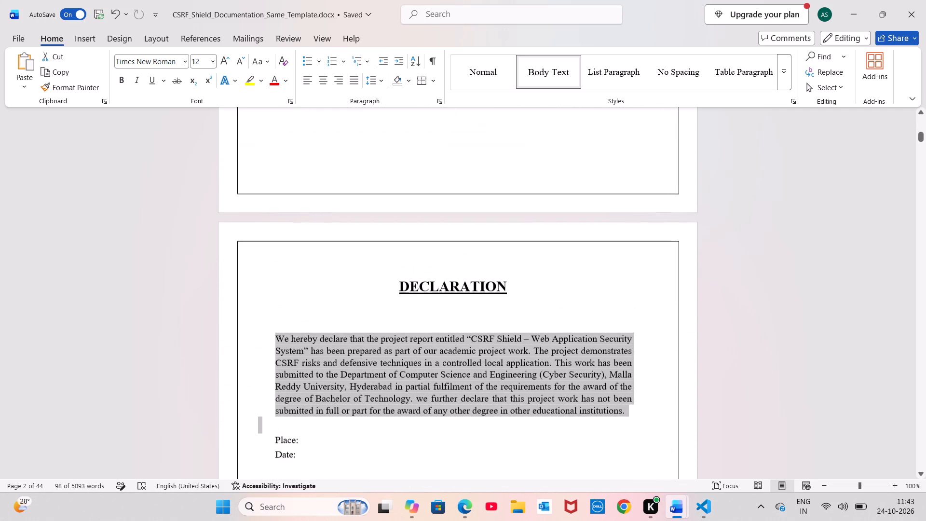
click(355, 84)
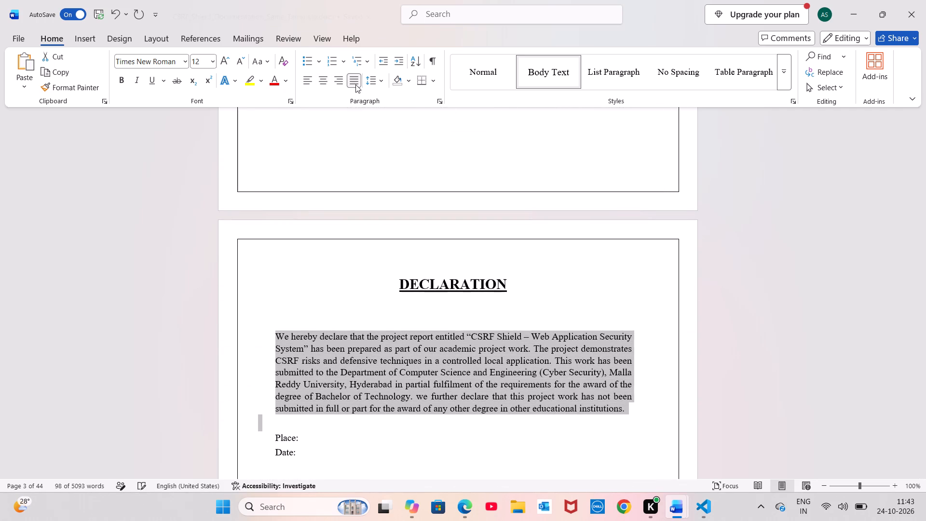
Remove the left indent of the Declaration paragraph and the extra blank line between it and the heading.
click(307, 272)
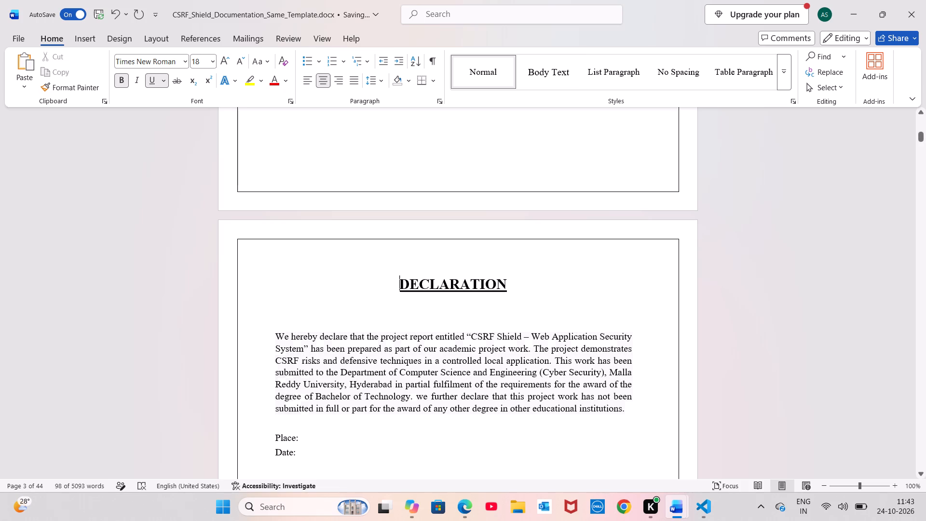
click(275, 336)
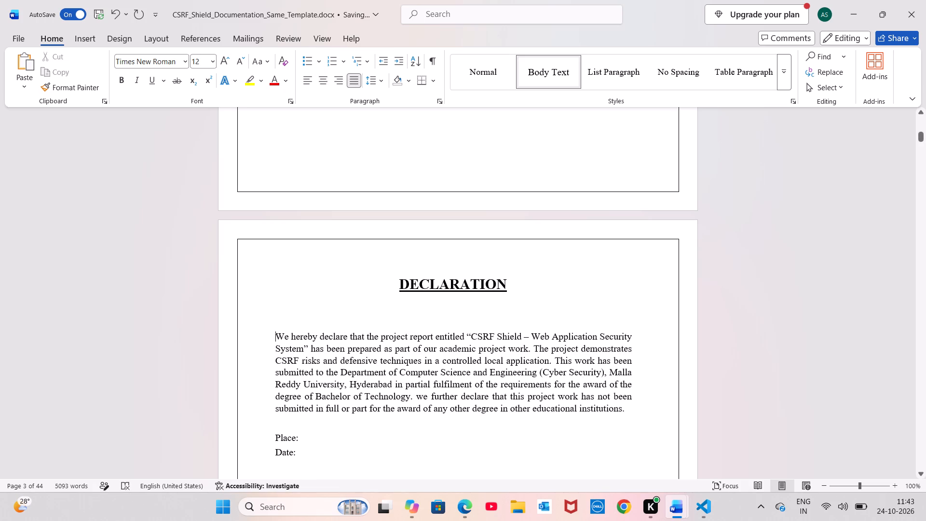
key(BackSpace)
key(BackSpace)
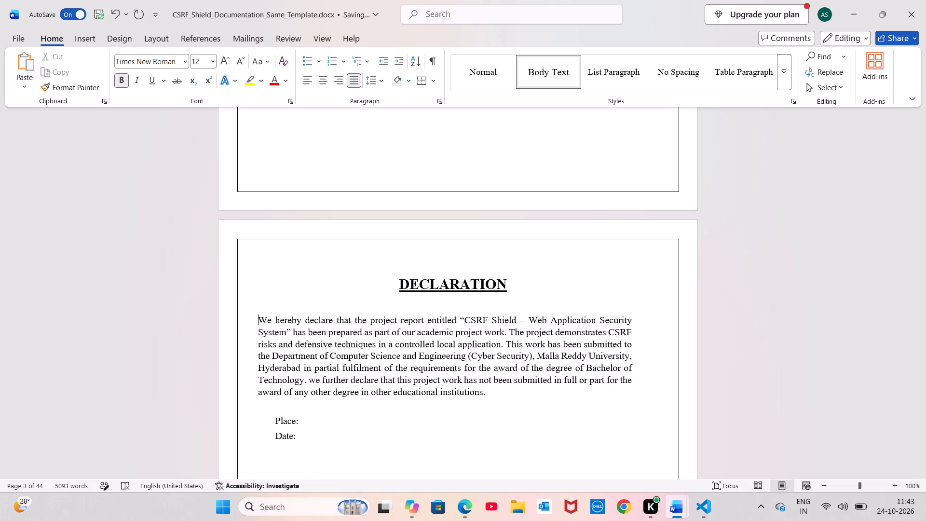
Delete the leading spaces before "We extend our sincere gratitude" in the first Acknowledgements paragraph.
scroll(402, 323, down, 5)
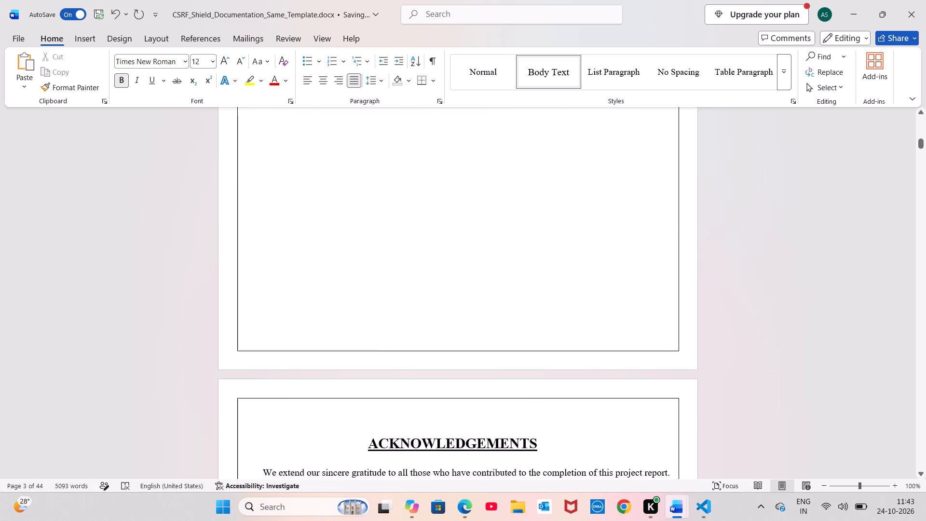
scroll(402, 323, down, 2)
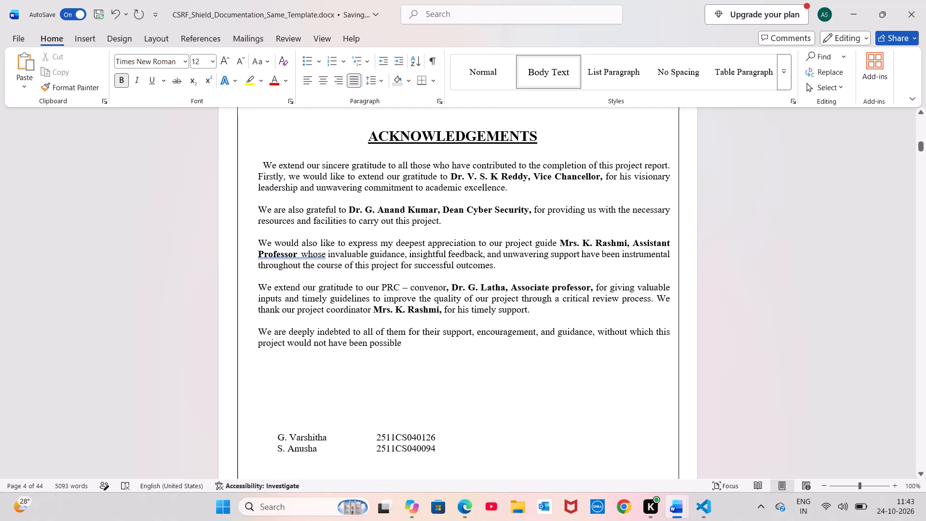
click(262, 164)
key(BackSpace)
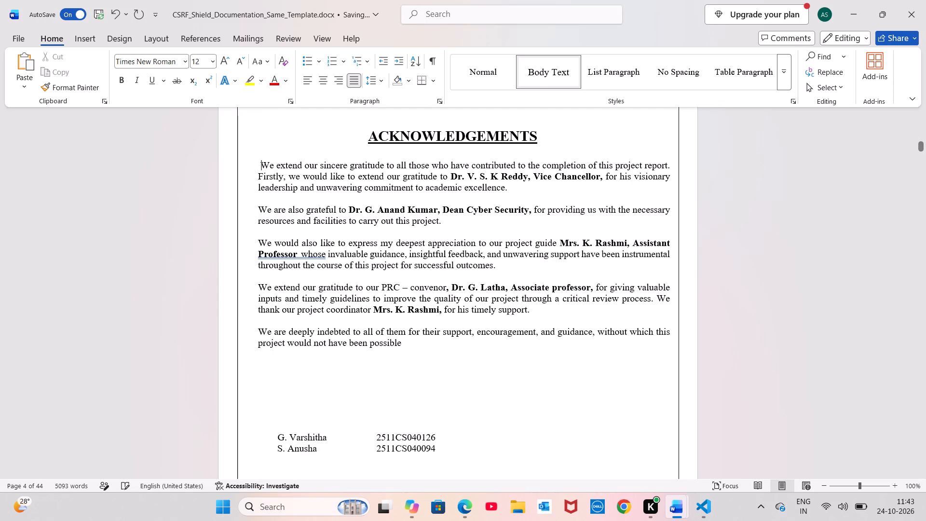
key(BackSpace)
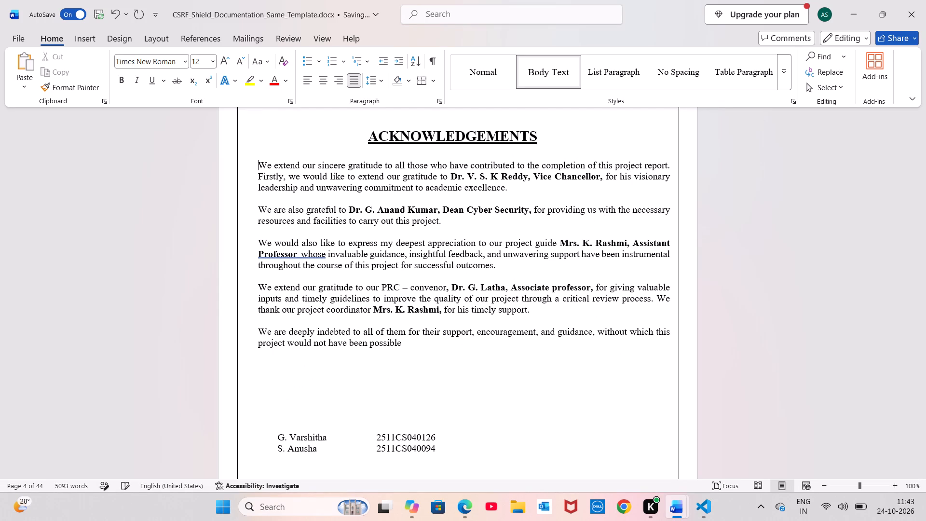
Review the rest of the report, from the abstract and table of contents through to the project poster on the final page.
scroll(338, 315, down, 7)
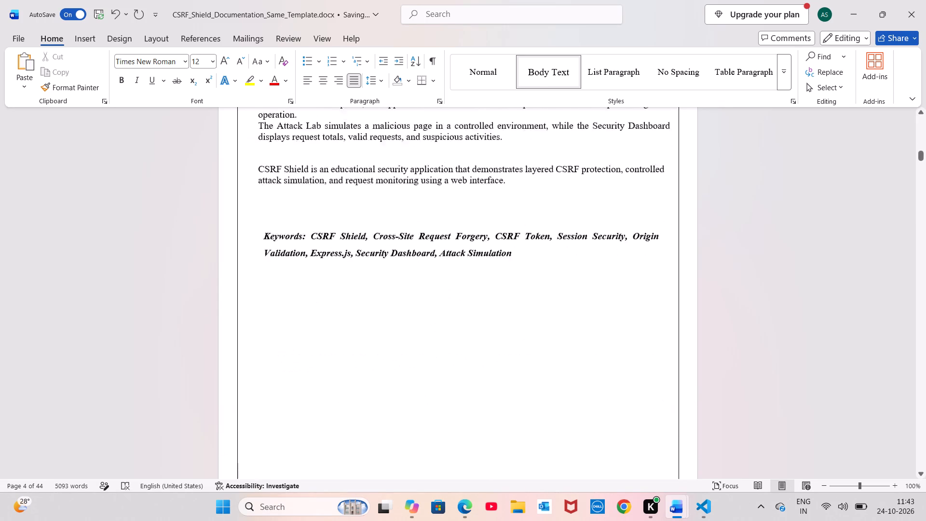
scroll(338, 315, down, 11)
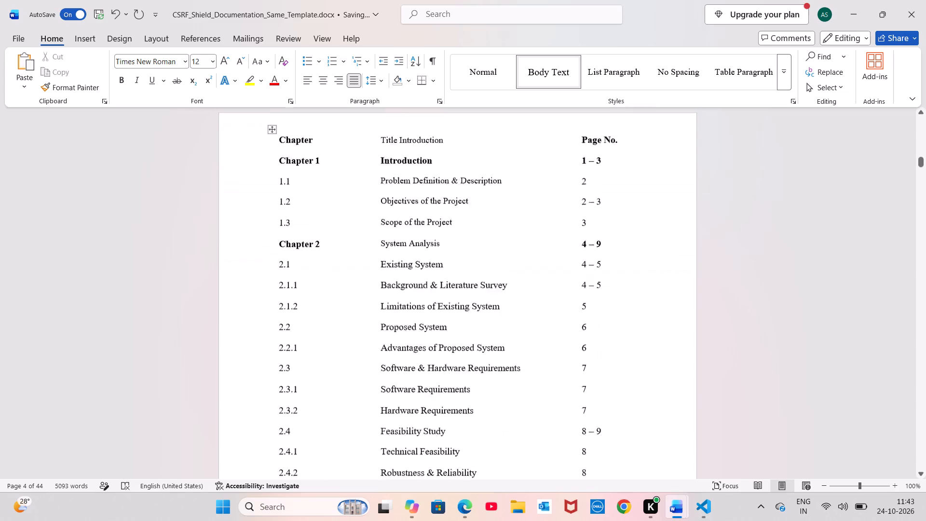
scroll(338, 315, down, 16)
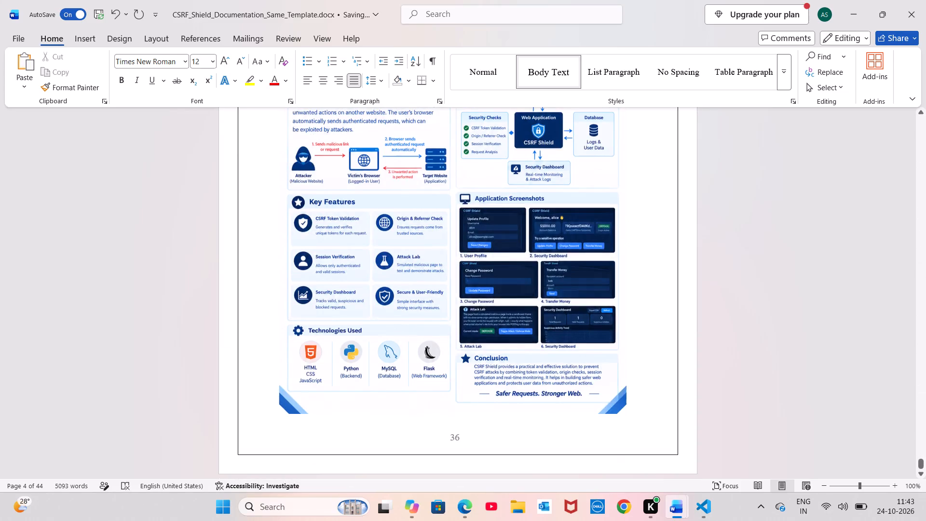
scroll(338, 315, right, 1)
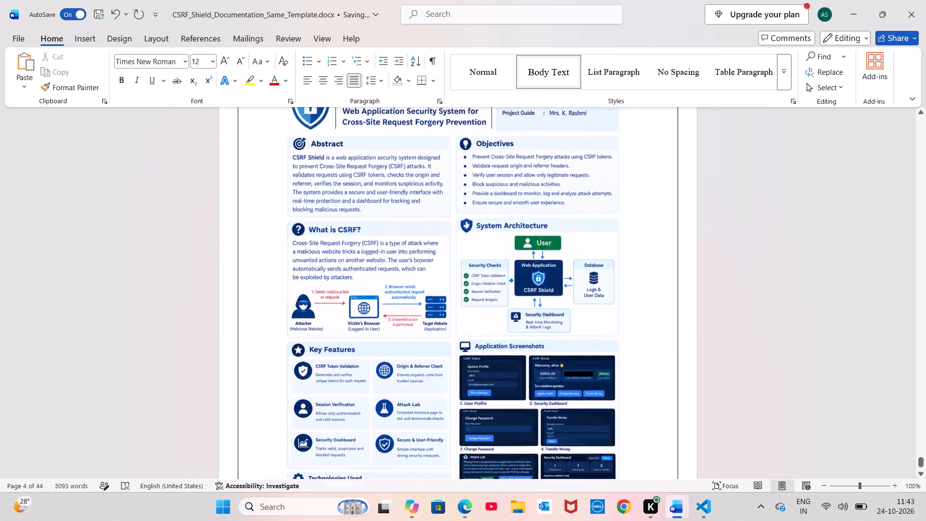
scroll(338, 315, right, 1)
scroll(338, 315, down, 3)
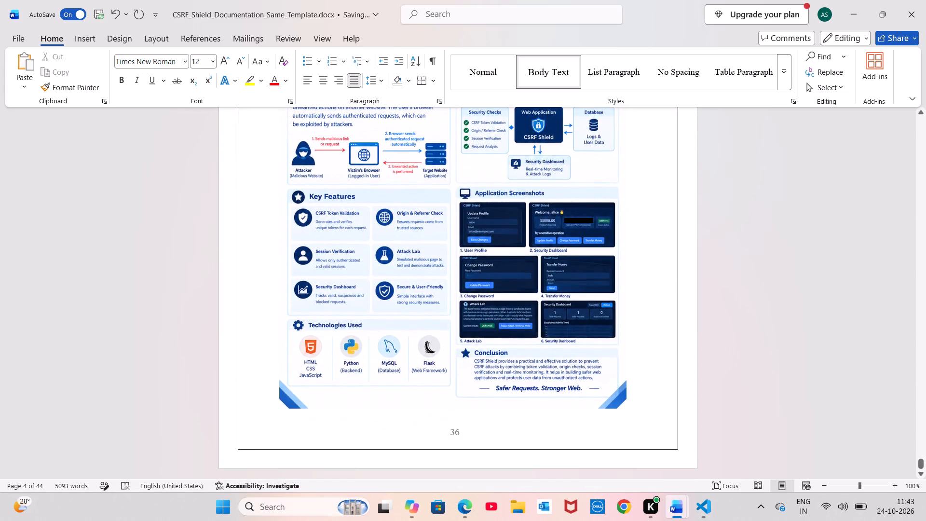
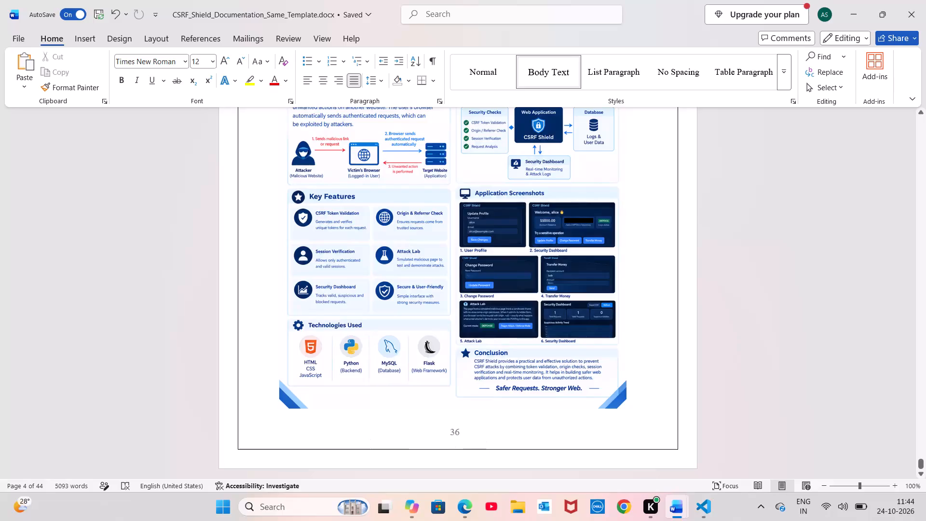
Review the report backwards from the project poster through references, result tables, test cases and code to the Project Architecture section.
scroll(536, 337, up, 4)
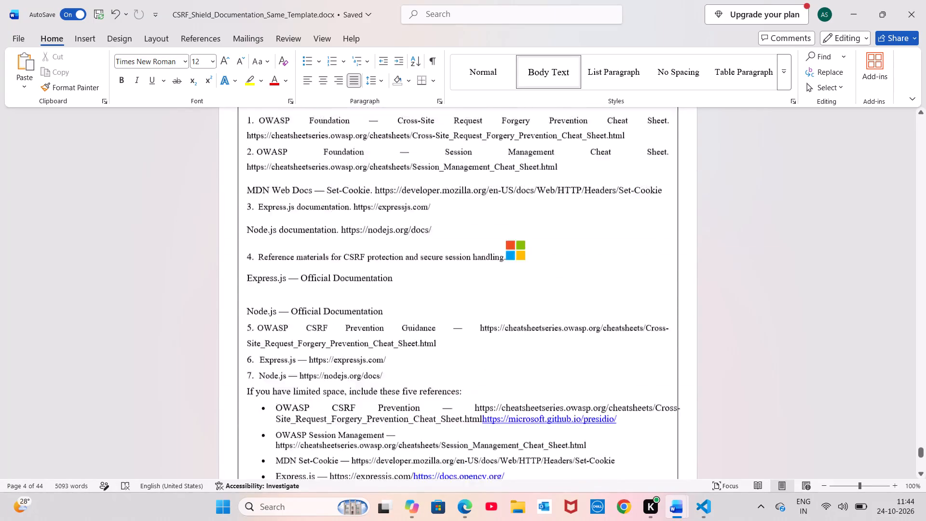
scroll(536, 337, up, 11)
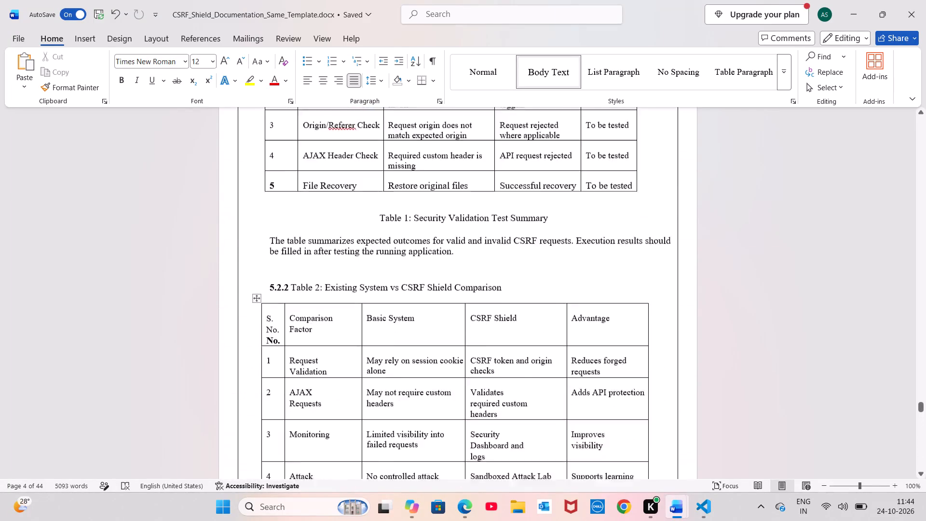
scroll(536, 337, up, 7)
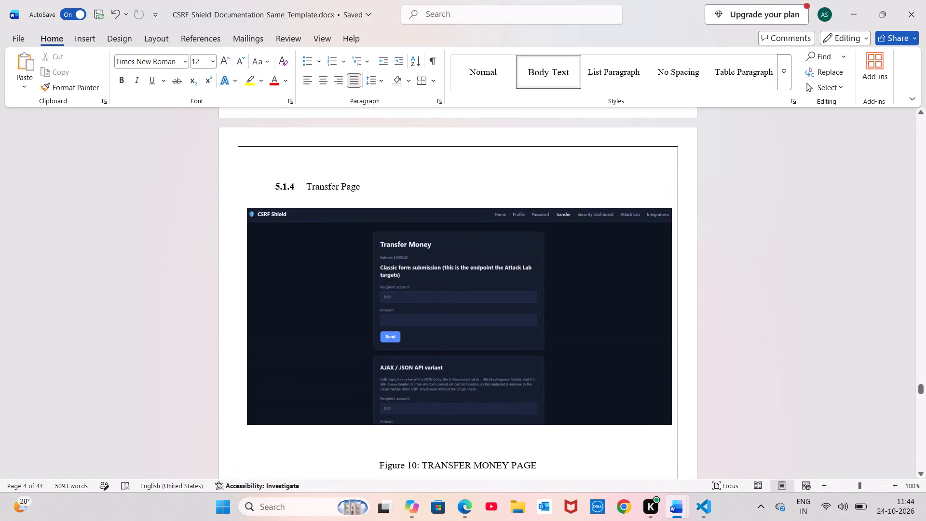
scroll(536, 337, up, 7)
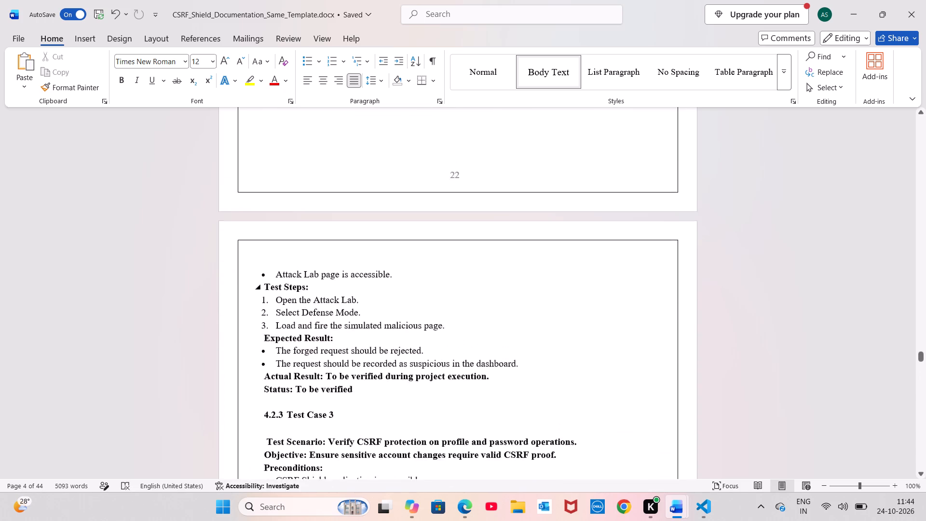
scroll(536, 337, up, 7)
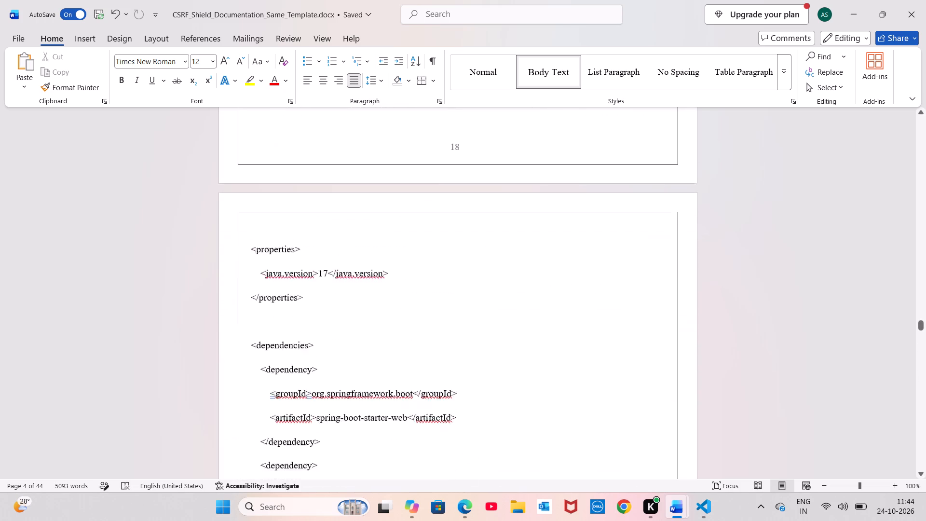
scroll(536, 337, up, 4)
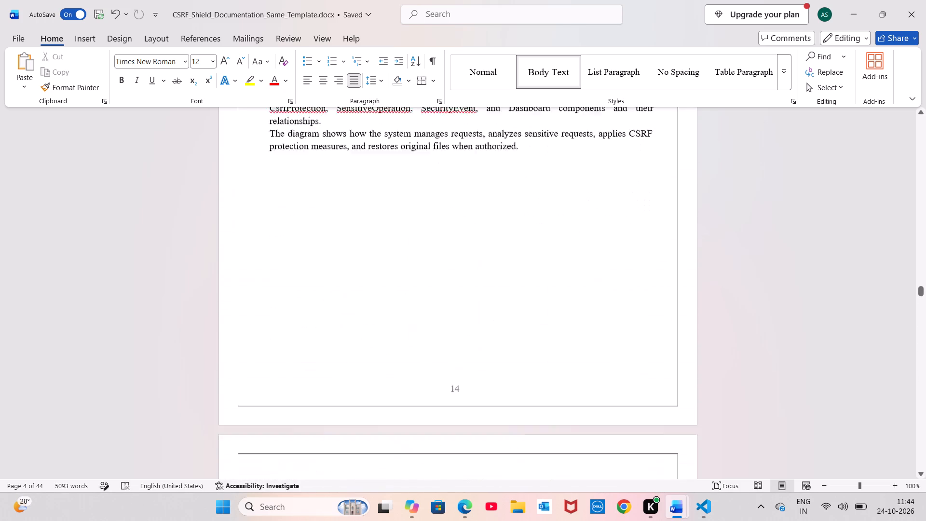
scroll(536, 337, up, 4)
scroll(536, 337, down, 1)
scroll(536, 337, up, 1)
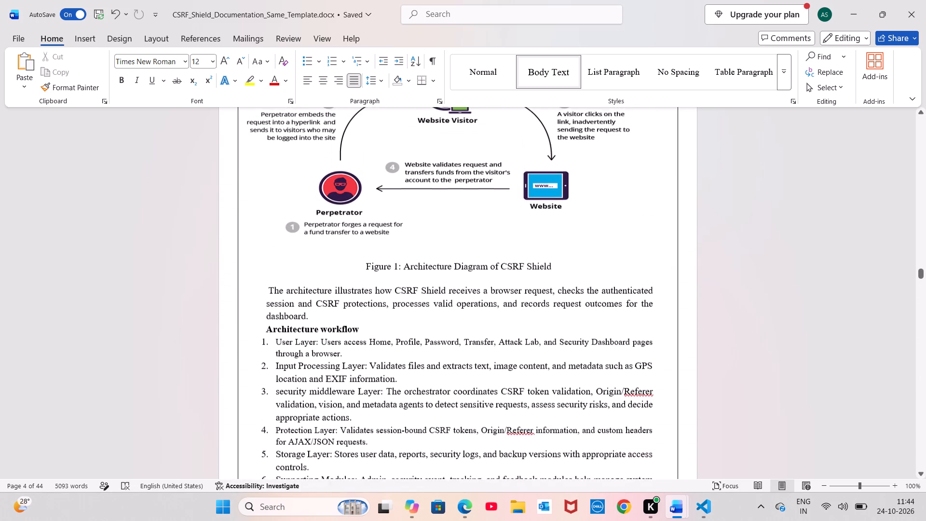
scroll(536, 337, up, 2)
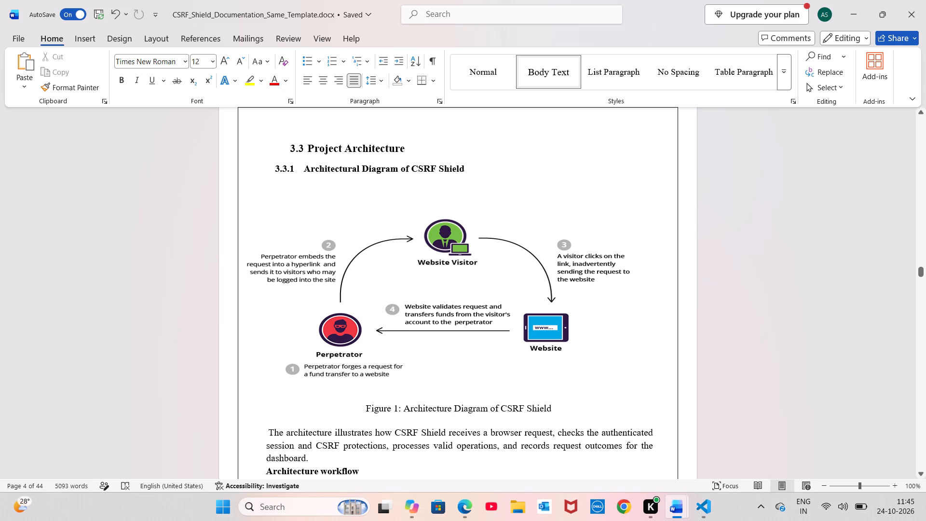
Look over the result screenshots around the Attack Lab section, and check back through the table of contents to the cover page.
scroll(590, 350, down, 20)
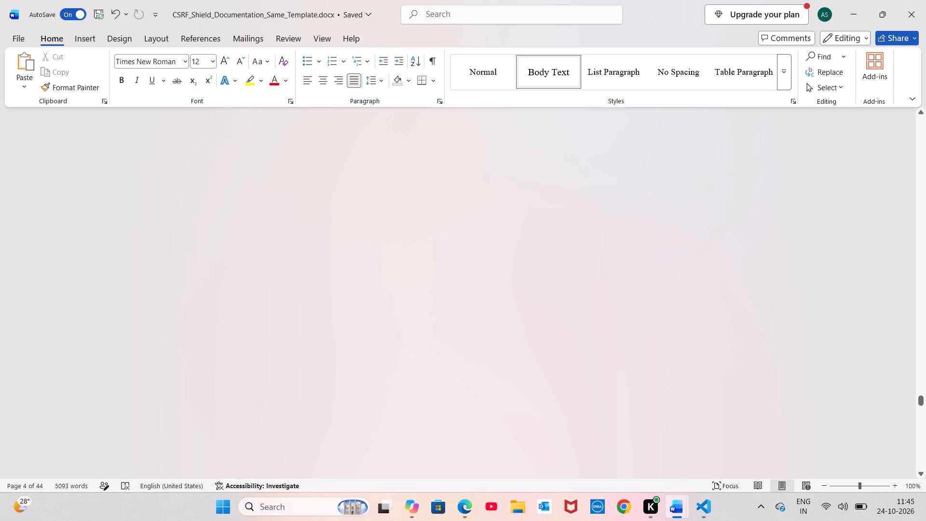
scroll(590, 350, down, 6)
scroll(590, 350, up, 20)
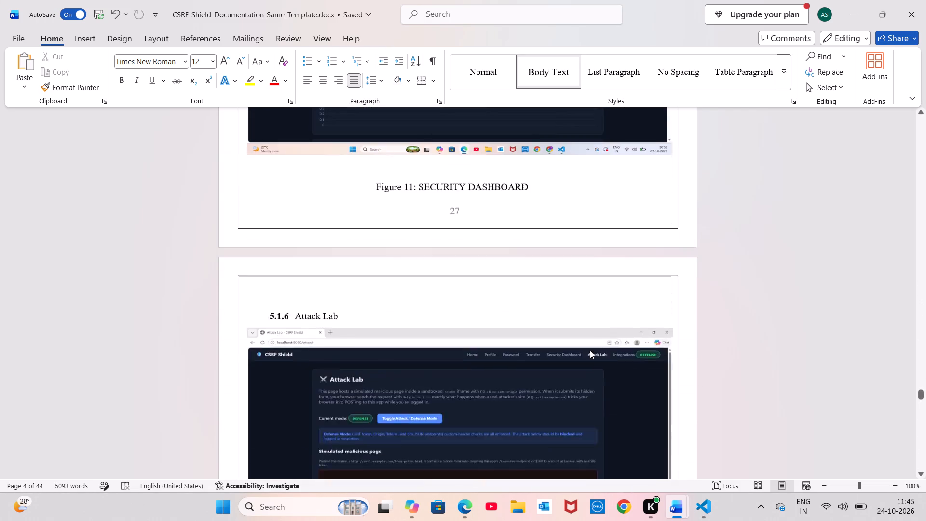
scroll(590, 350, up, 16)
scroll(590, 350, up, 8)
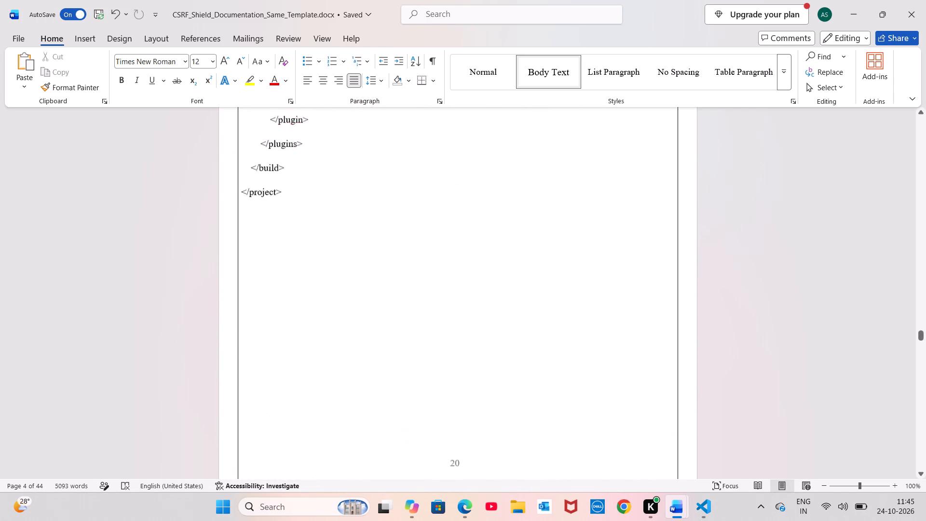
scroll(590, 350, up, 14)
scroll(590, 350, up, 10)
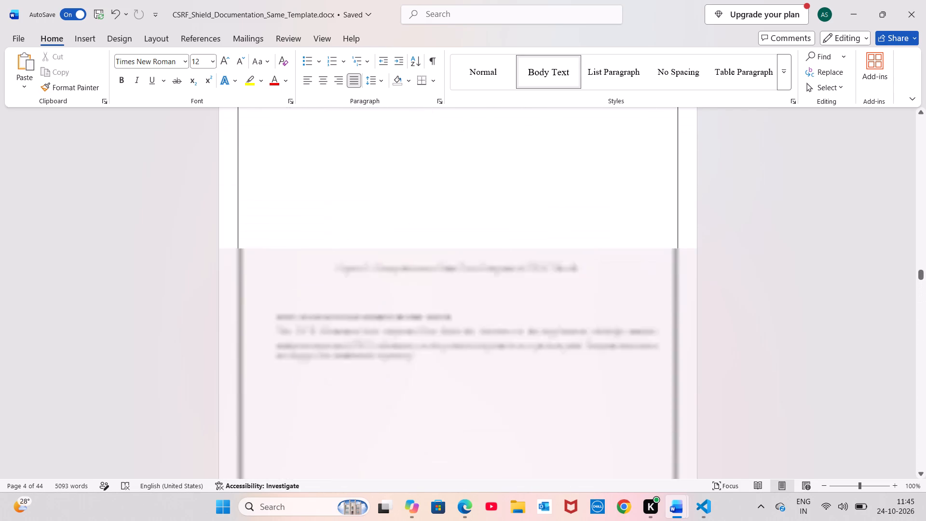
scroll(590, 350, up, 16)
scroll(590, 350, up, 11)
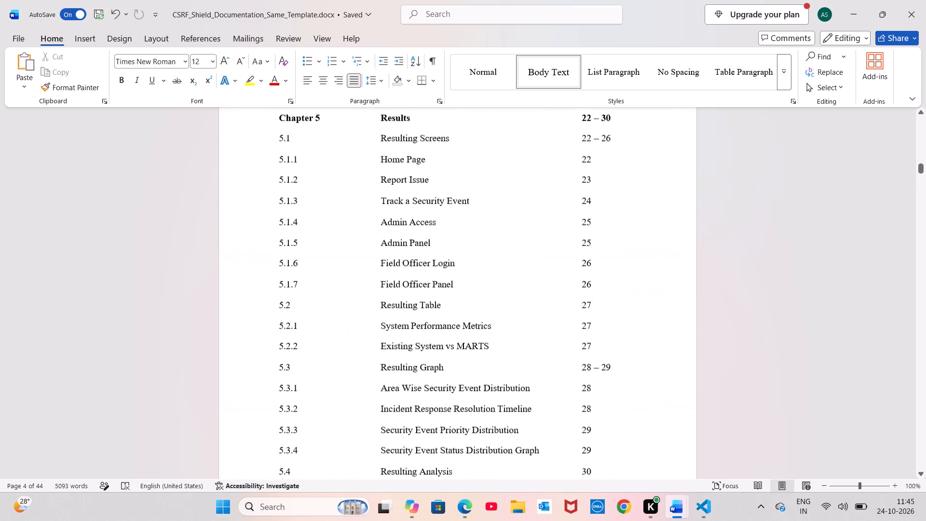
scroll(590, 350, up, 18)
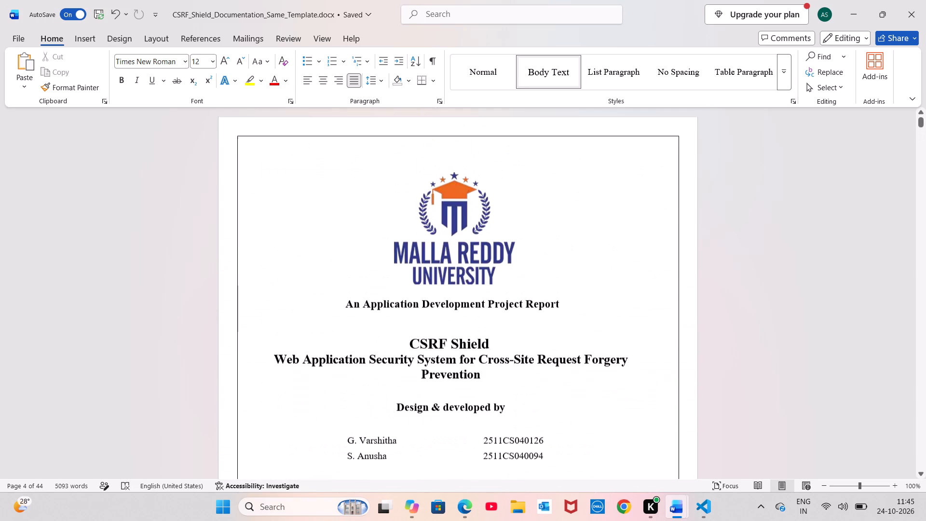
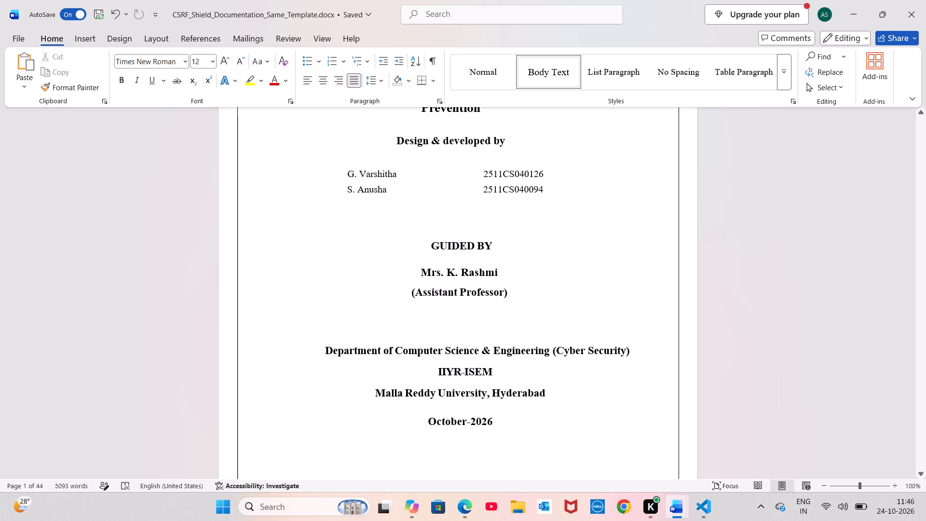
Finish the backward review at the top of the report's cover page, checking the university logo and project title.
scroll(574, 219, up, 12)
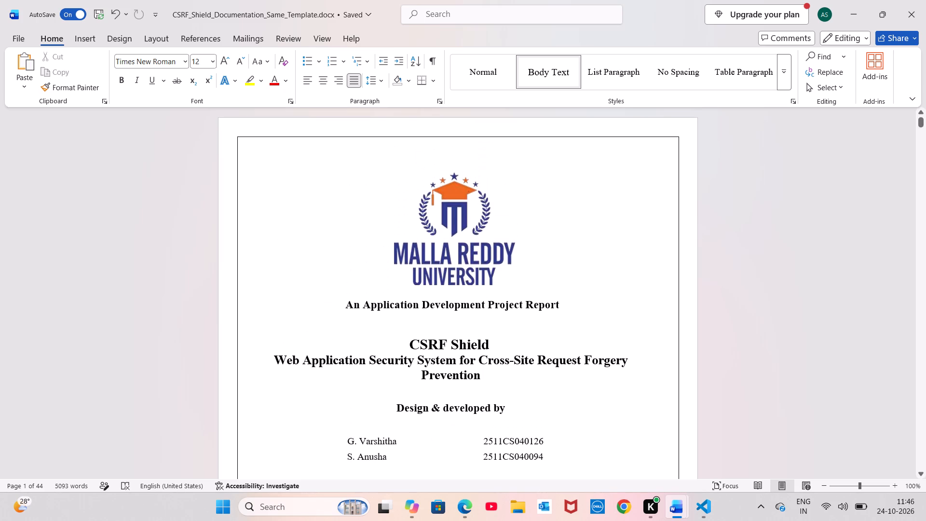
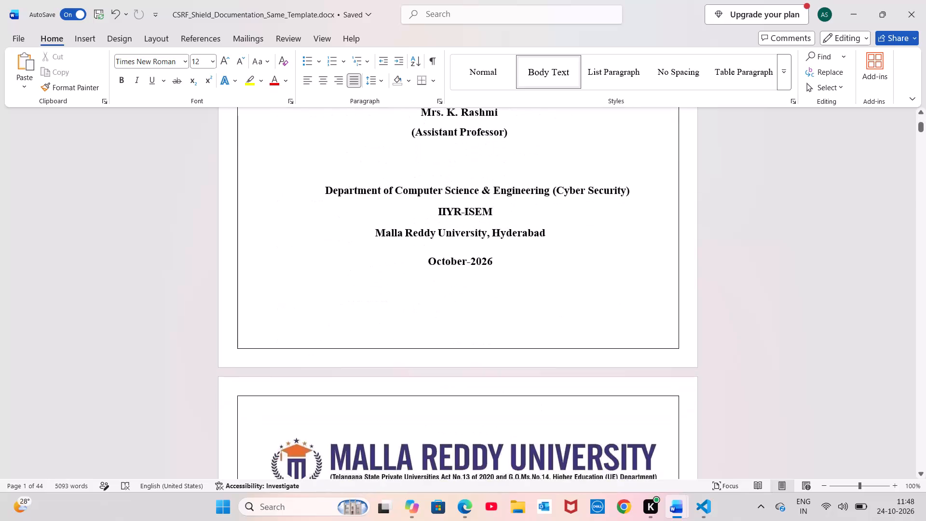
Look over the report's front matter, checking the declaration page and the project title in the certificate statement.
scroll(594, 301, down, 6)
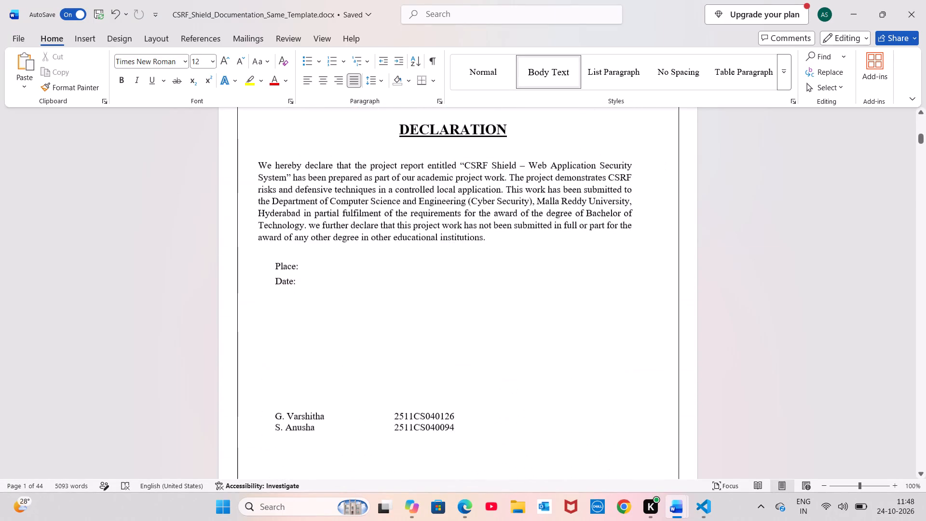
scroll(594, 301, down, 2)
scroll(594, 301, up, 1)
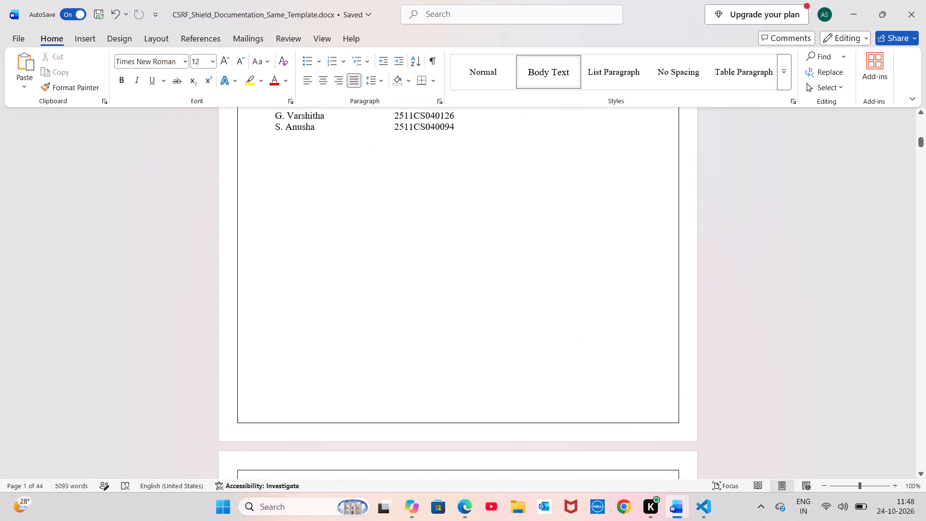
scroll(594, 301, up, 1)
scroll(594, 301, down, 1)
scroll(594, 301, up, 1)
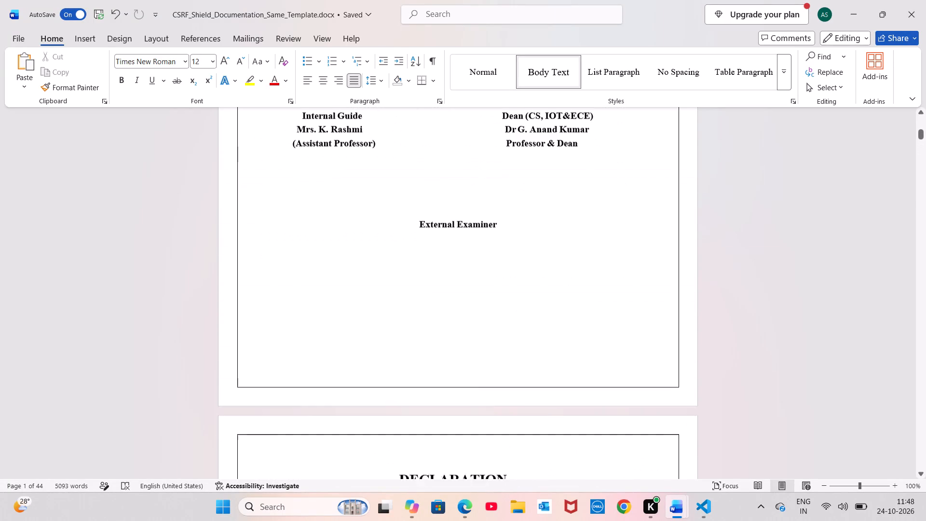
scroll(594, 301, up, 1)
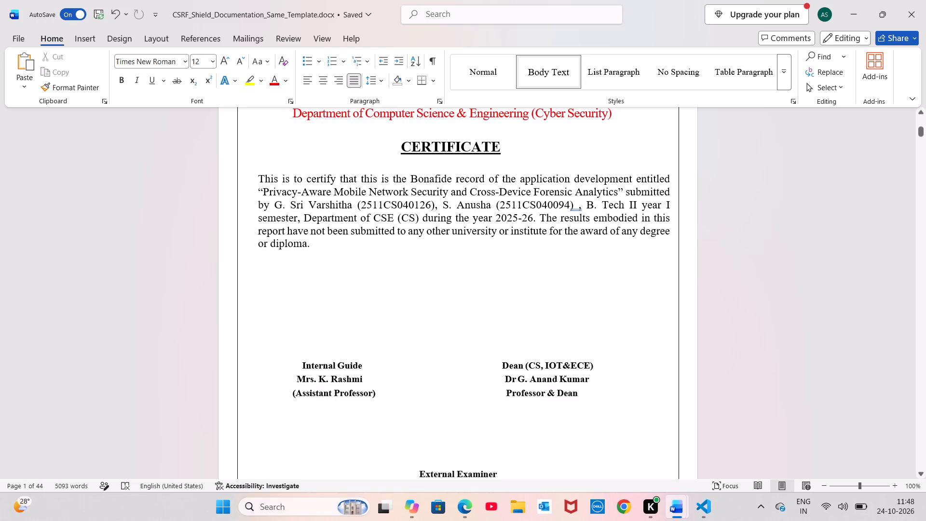
scroll(594, 301, up, 1)
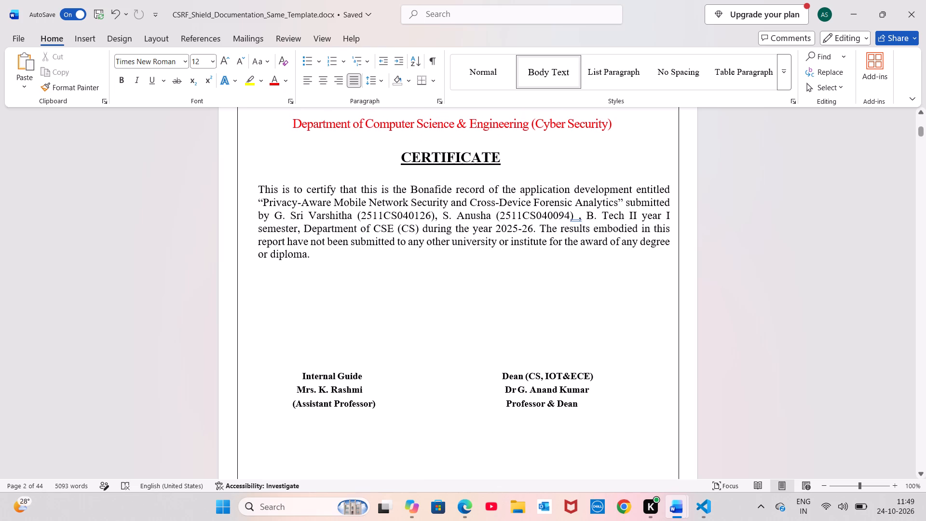
Clear the project title "Privacy-Aware Mobile Network Security and Cross-Device Forensic Analytics" from between the quotation marks in the certificate statement.
click(263, 201)
drag(263, 201, 520, 198)
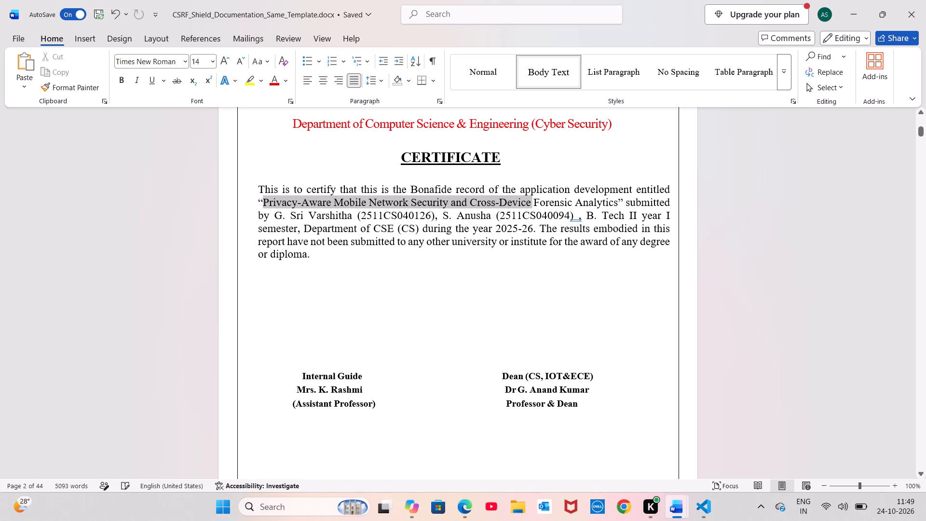
drag(520, 198, 613, 203)
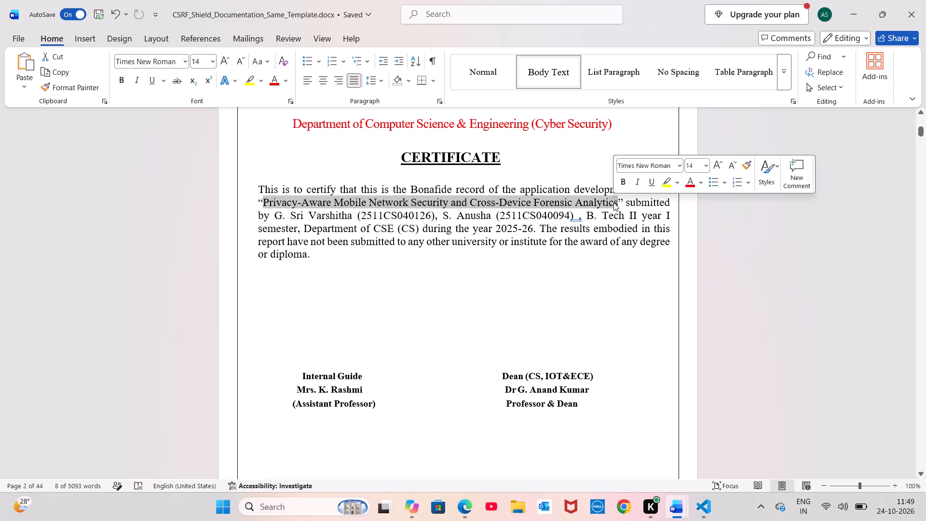
key(space)
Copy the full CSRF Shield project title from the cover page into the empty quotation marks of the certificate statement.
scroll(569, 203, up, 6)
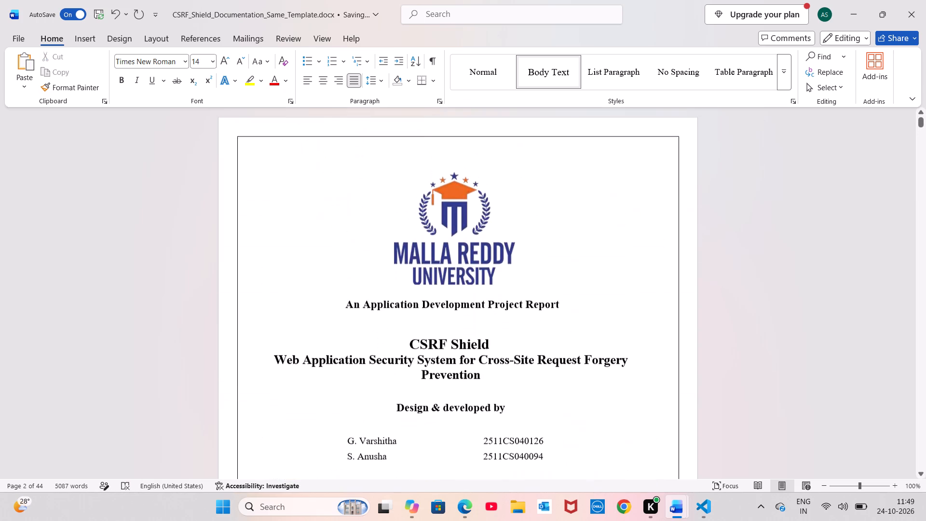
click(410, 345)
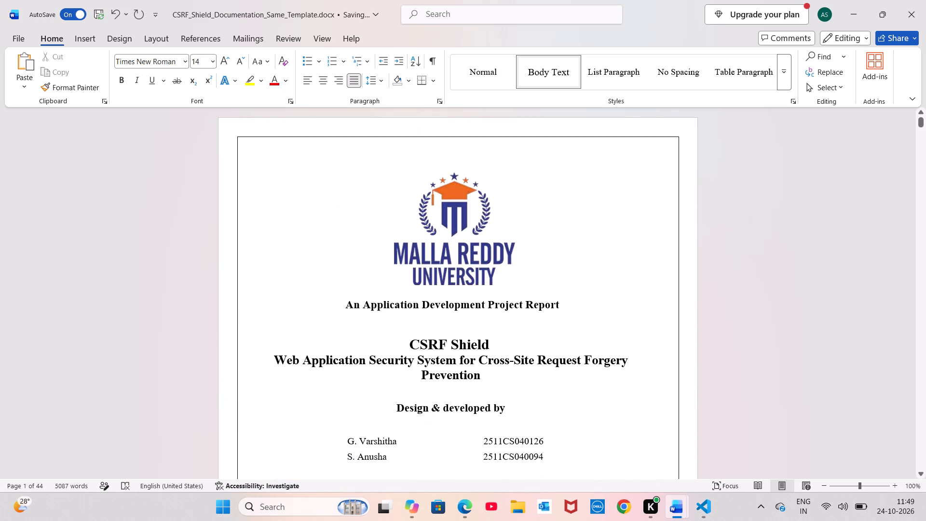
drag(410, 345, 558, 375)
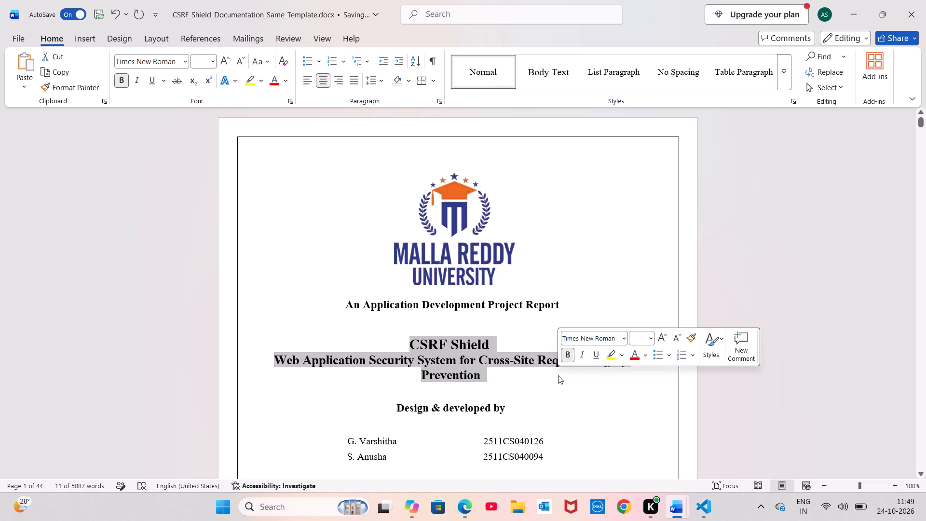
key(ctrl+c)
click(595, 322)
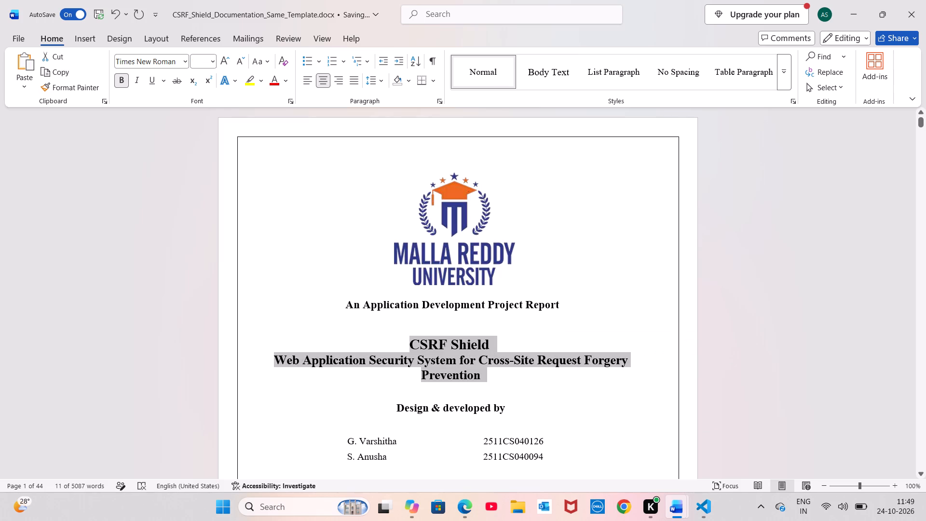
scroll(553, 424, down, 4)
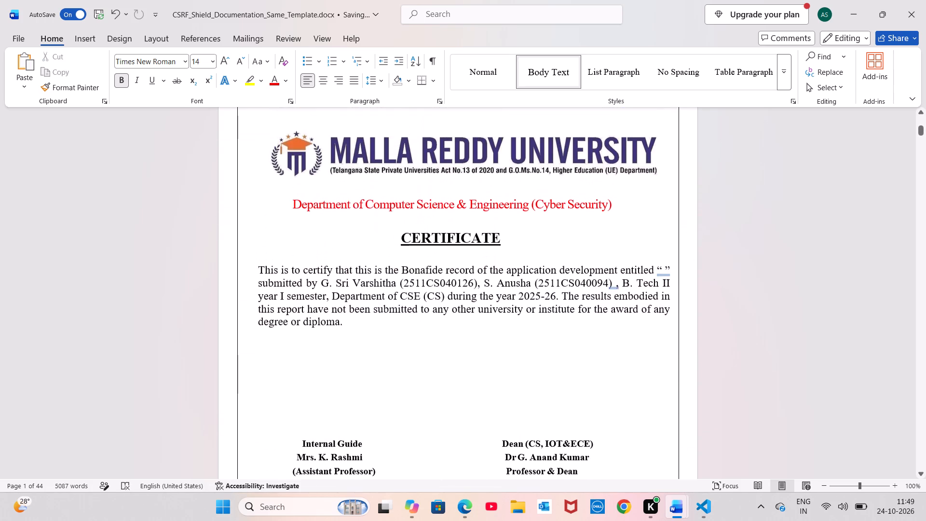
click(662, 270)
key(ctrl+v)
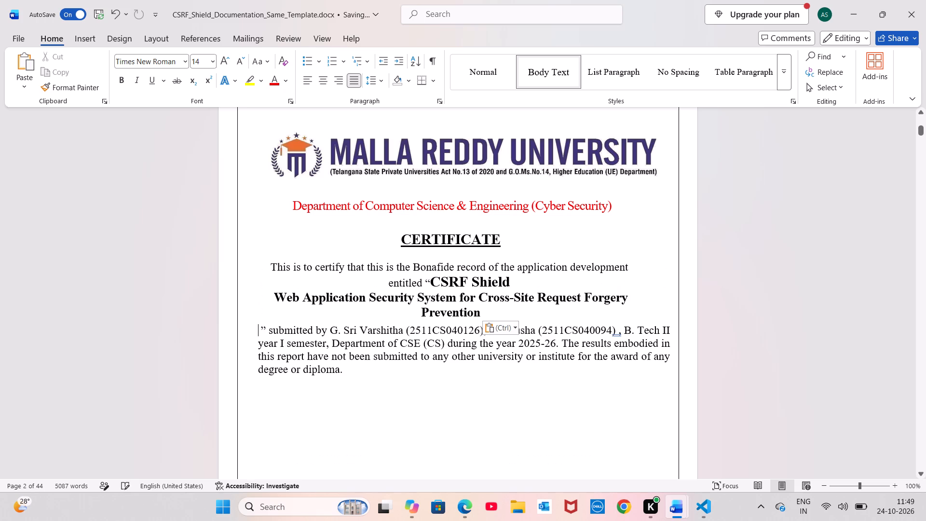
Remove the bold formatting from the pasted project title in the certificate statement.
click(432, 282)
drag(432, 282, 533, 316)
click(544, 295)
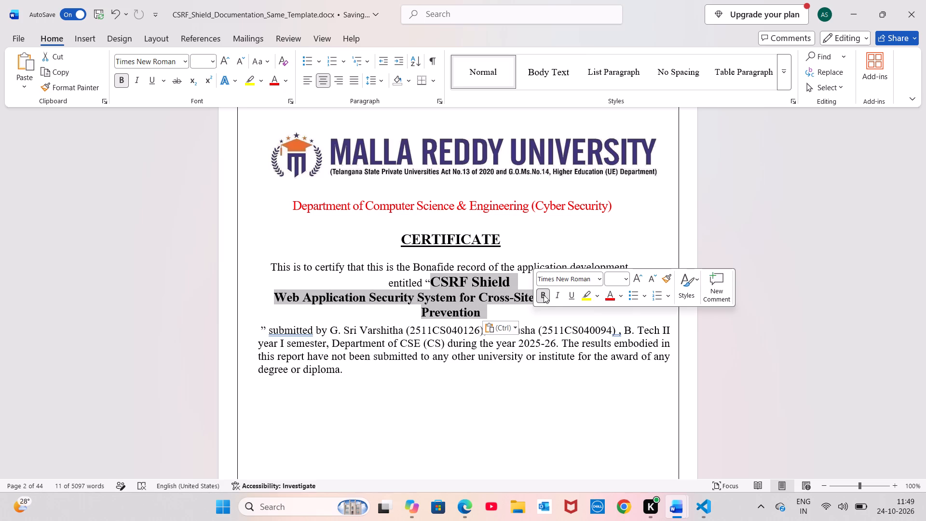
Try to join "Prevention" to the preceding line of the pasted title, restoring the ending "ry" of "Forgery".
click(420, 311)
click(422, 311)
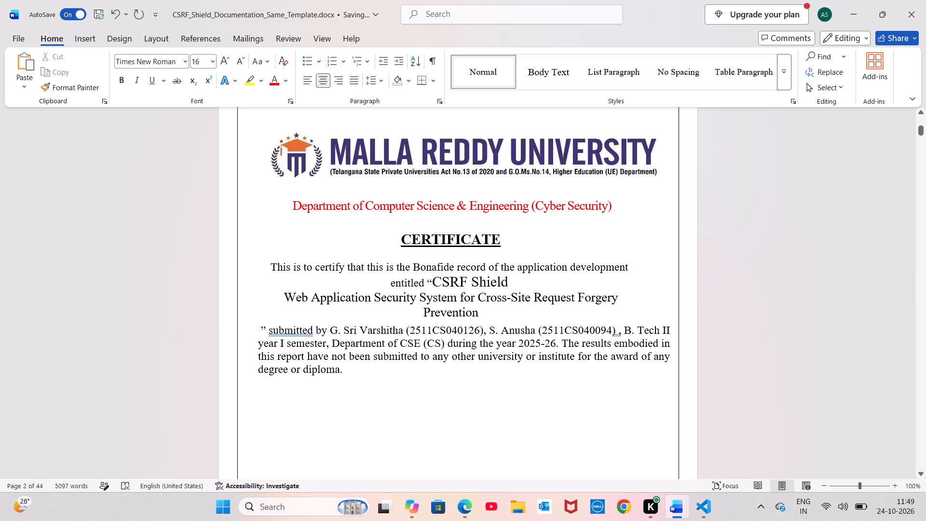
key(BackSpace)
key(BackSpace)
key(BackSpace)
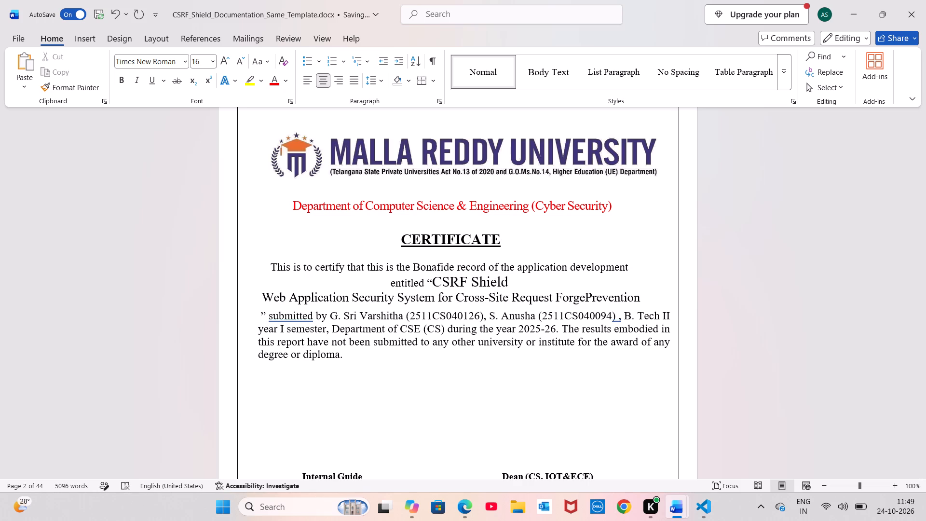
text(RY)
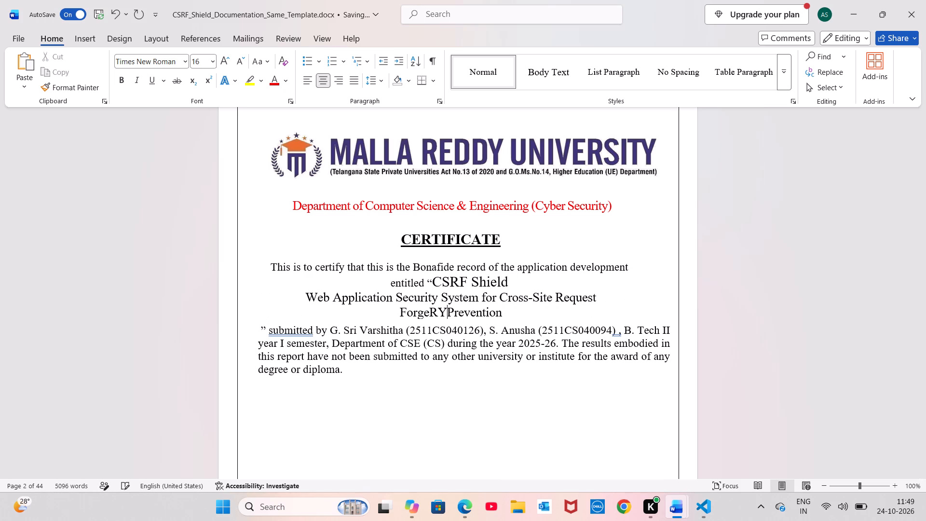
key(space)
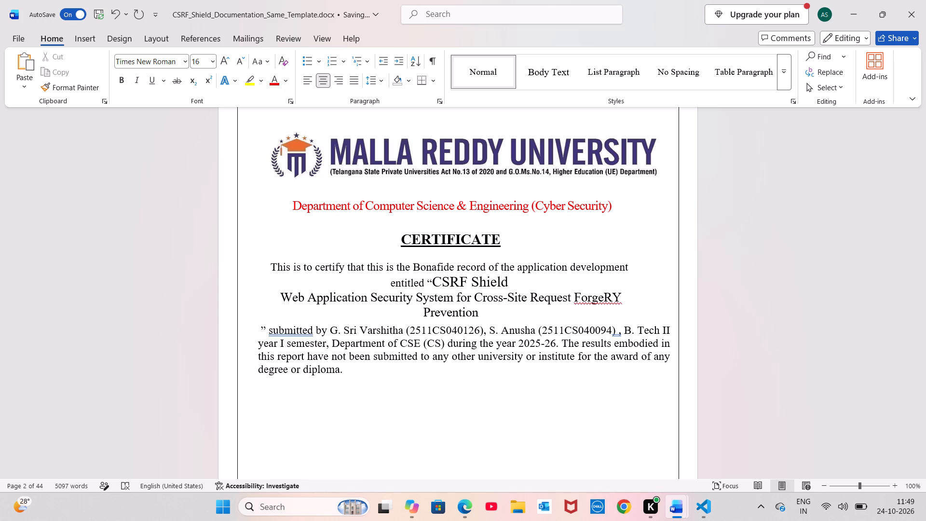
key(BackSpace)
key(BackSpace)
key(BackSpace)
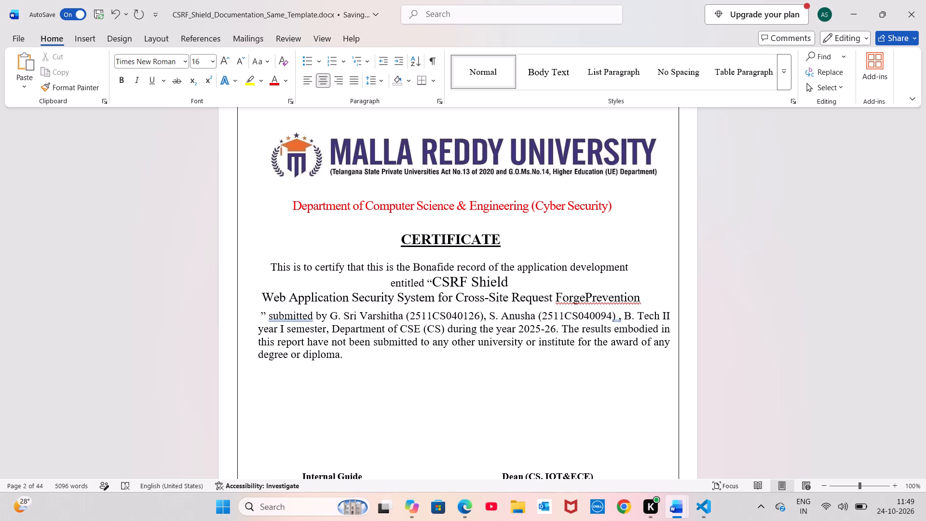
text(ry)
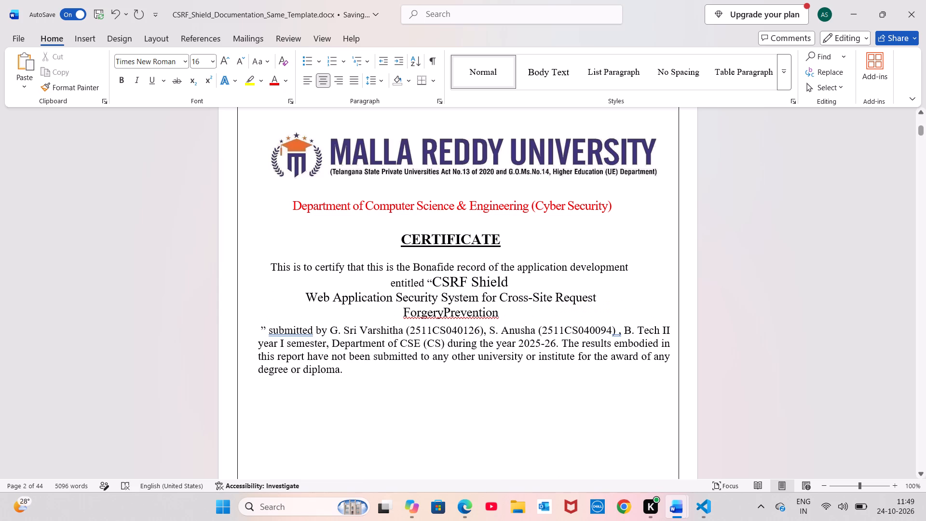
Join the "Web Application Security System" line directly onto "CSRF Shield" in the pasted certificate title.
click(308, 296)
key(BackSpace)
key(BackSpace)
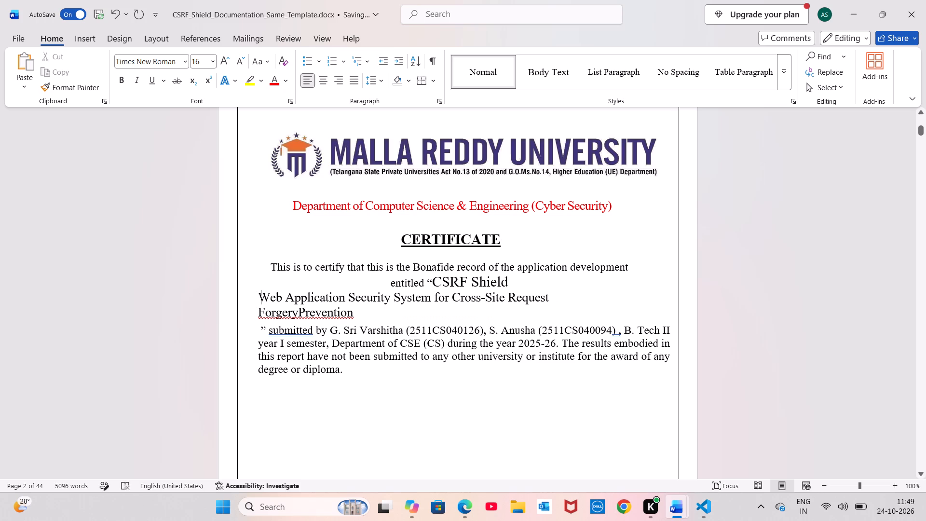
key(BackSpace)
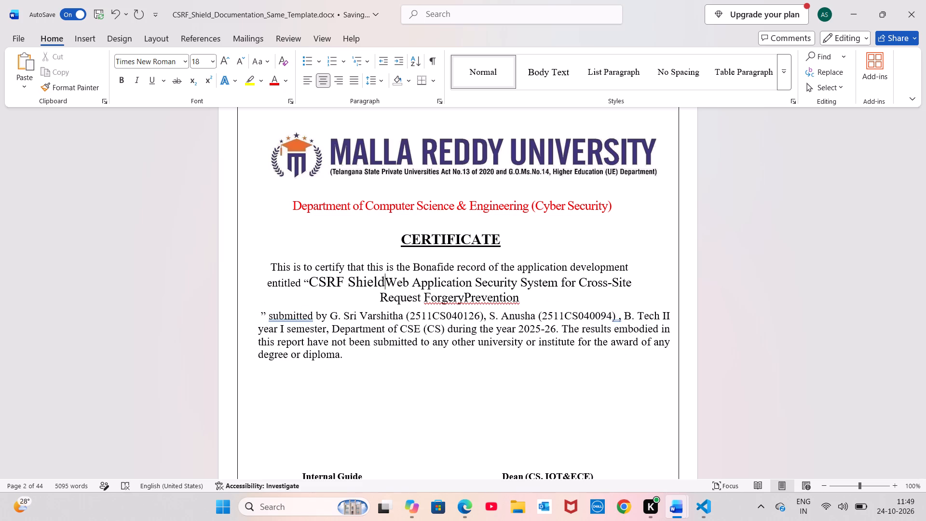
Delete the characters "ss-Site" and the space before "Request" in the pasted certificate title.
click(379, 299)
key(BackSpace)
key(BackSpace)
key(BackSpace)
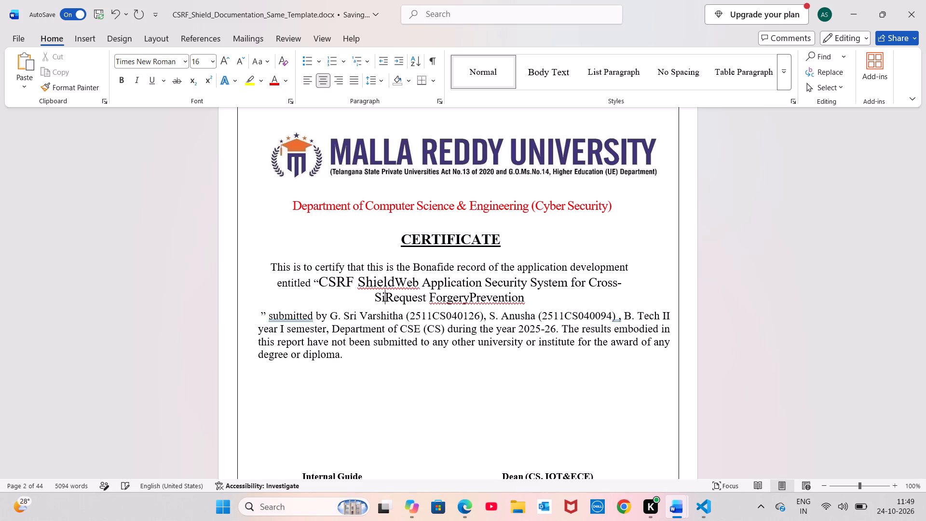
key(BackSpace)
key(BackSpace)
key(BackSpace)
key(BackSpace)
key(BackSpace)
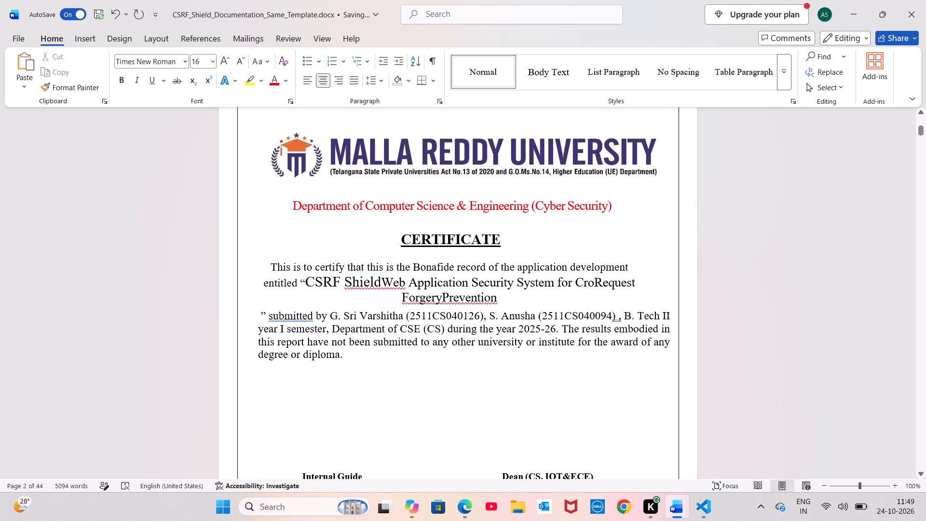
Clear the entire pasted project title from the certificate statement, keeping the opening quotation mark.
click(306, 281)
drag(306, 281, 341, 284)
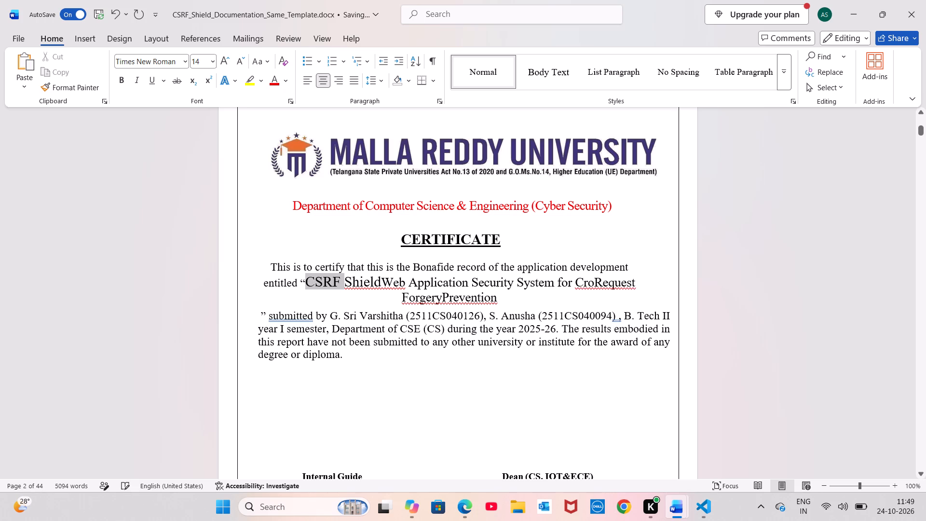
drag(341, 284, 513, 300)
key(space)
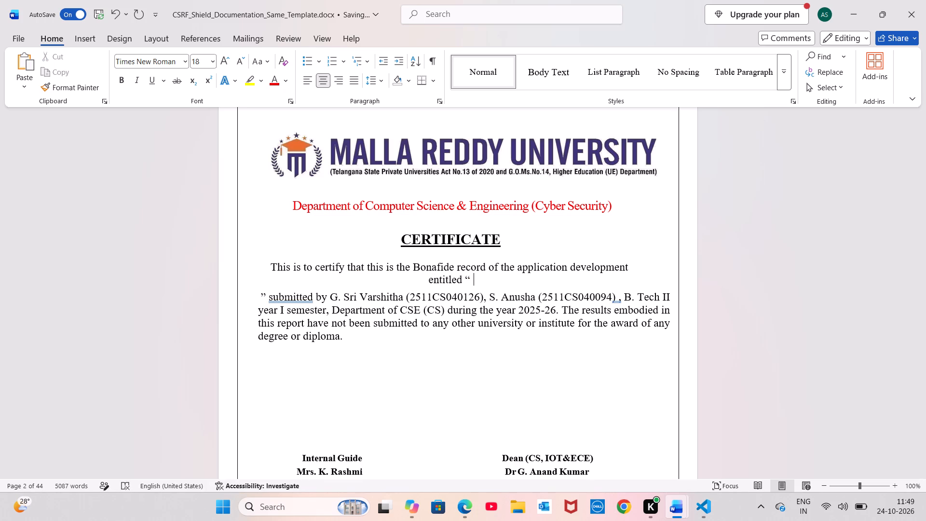
Justify the certificate statement's paragraphs and place the cursor after the opening quotation mark.
click(270, 263)
drag(270, 263, 507, 383)
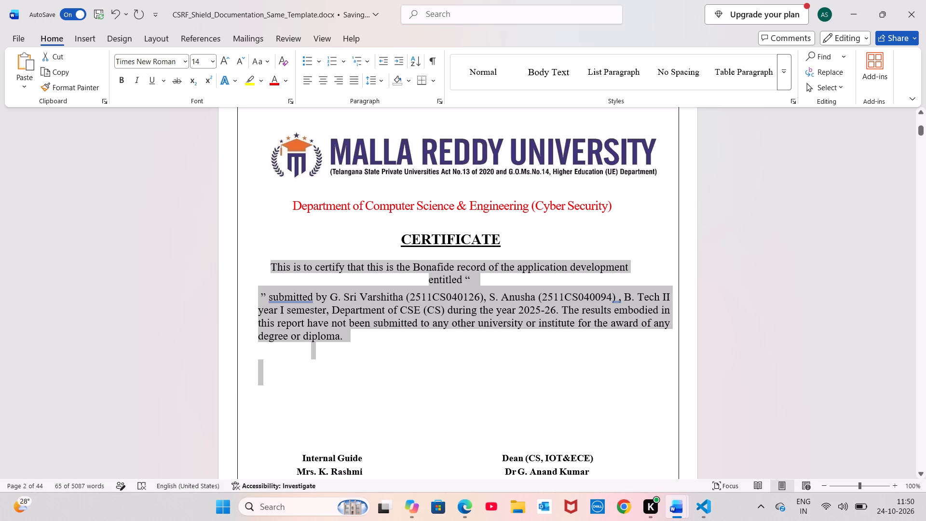
click(357, 80)
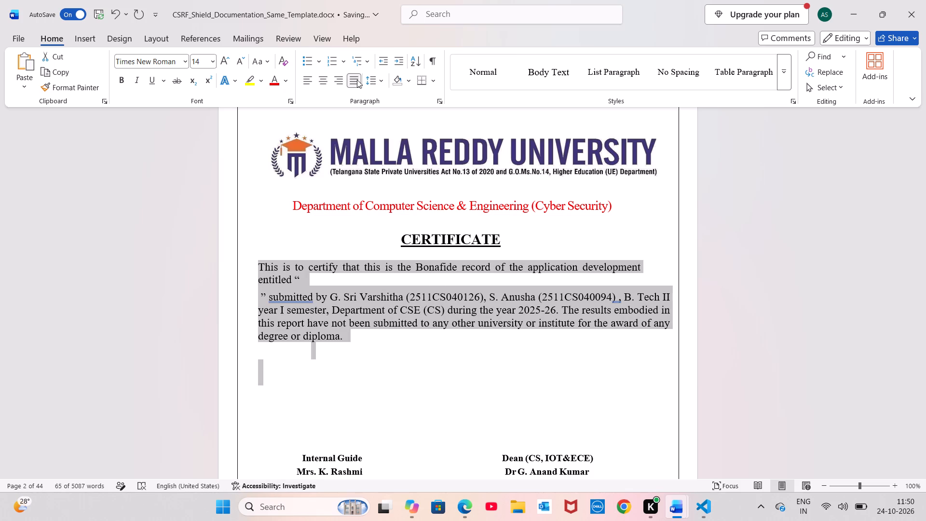
click(306, 279)
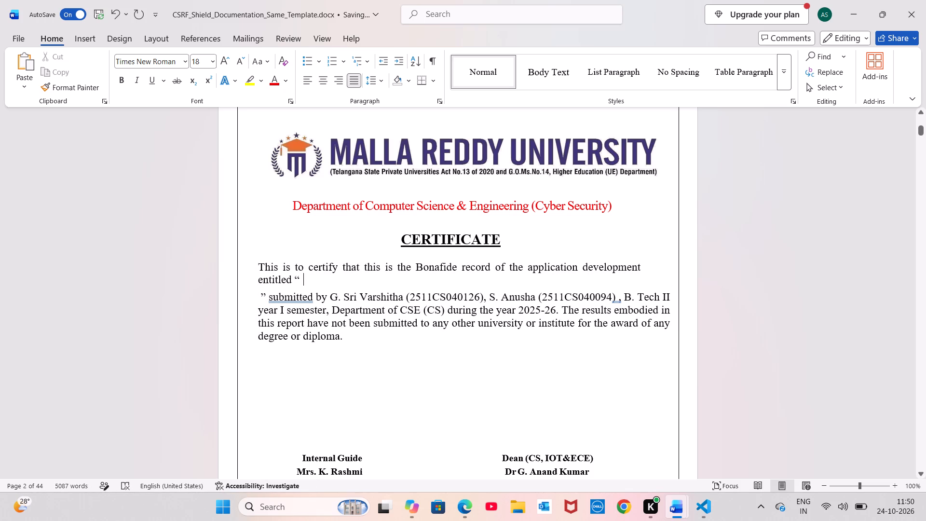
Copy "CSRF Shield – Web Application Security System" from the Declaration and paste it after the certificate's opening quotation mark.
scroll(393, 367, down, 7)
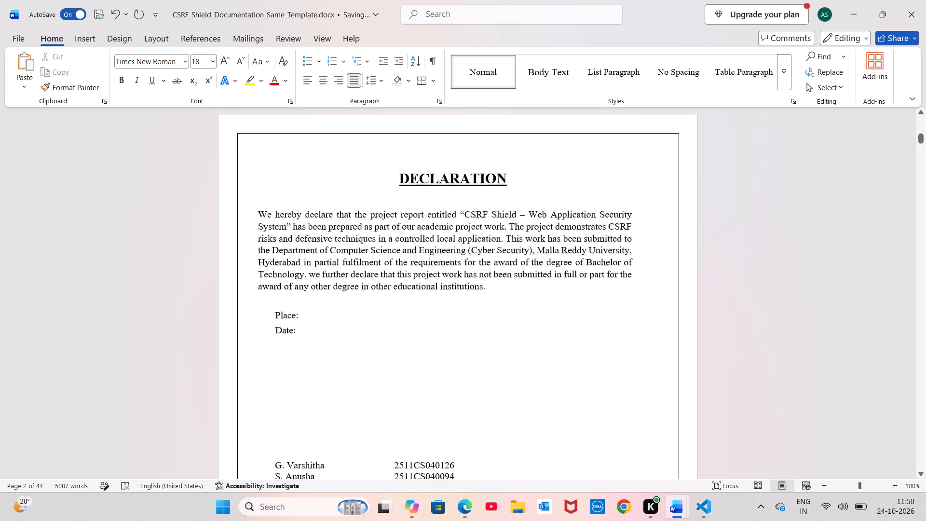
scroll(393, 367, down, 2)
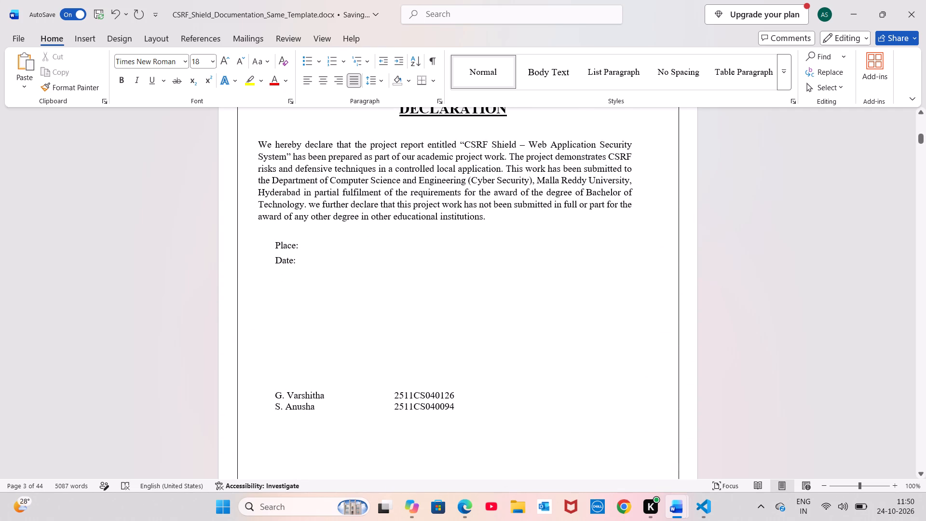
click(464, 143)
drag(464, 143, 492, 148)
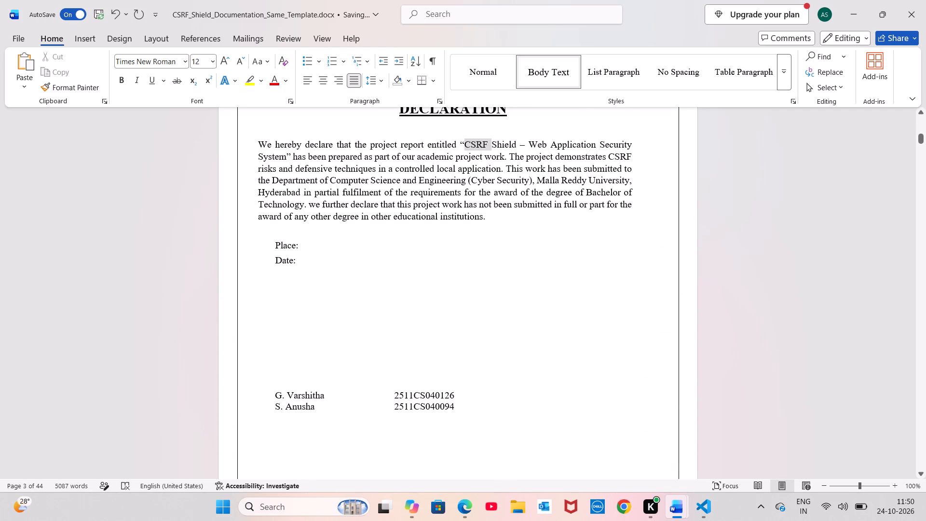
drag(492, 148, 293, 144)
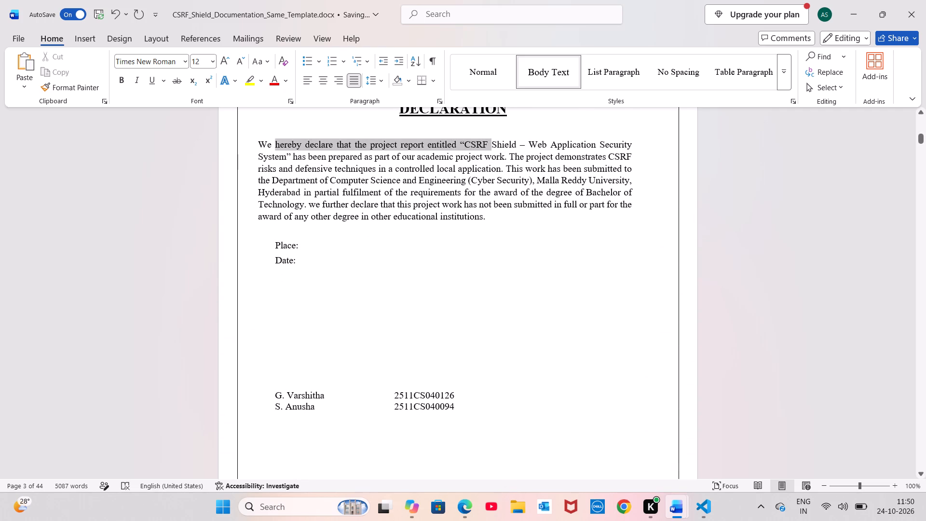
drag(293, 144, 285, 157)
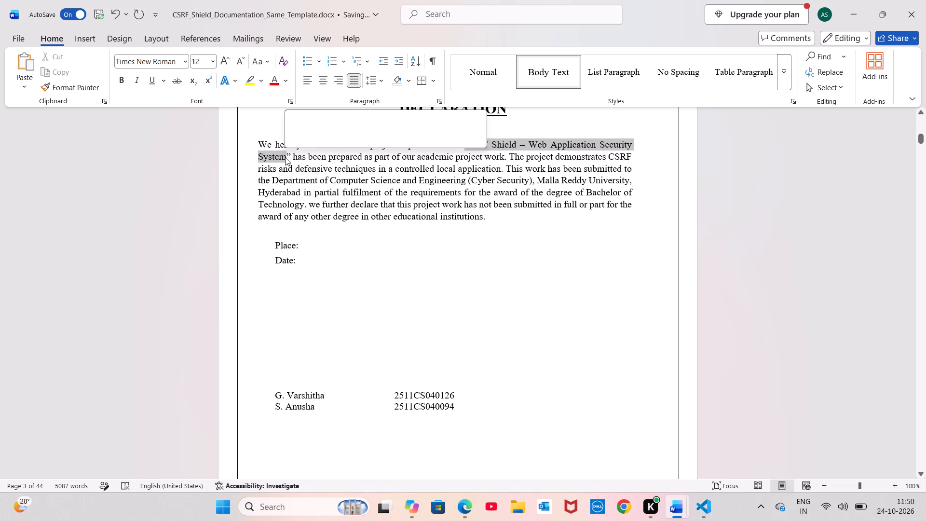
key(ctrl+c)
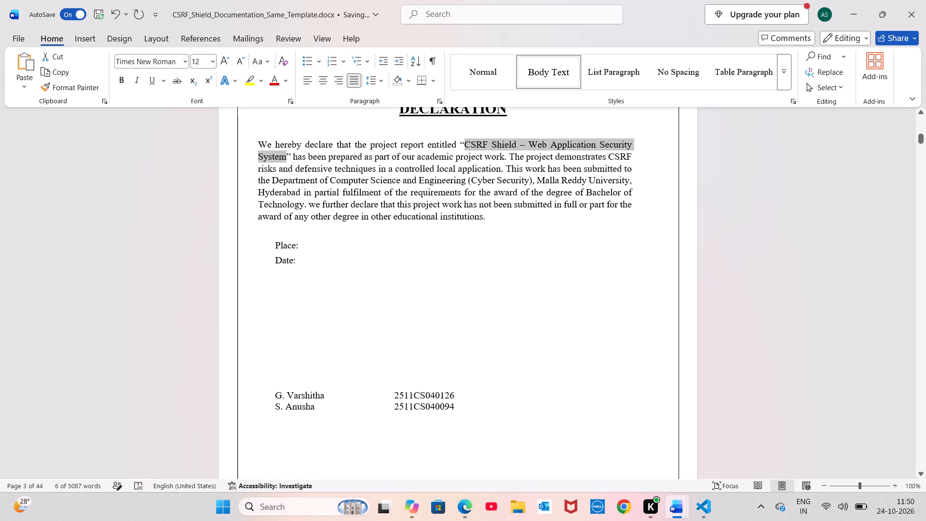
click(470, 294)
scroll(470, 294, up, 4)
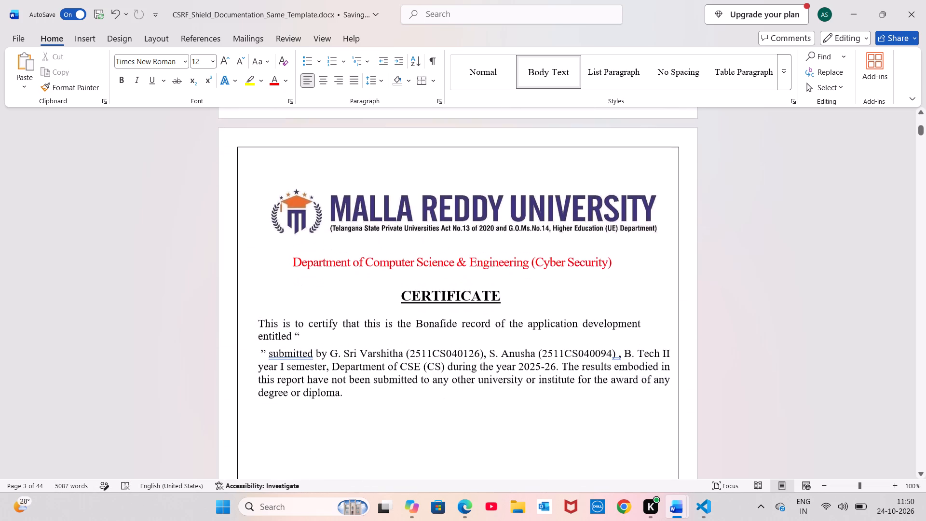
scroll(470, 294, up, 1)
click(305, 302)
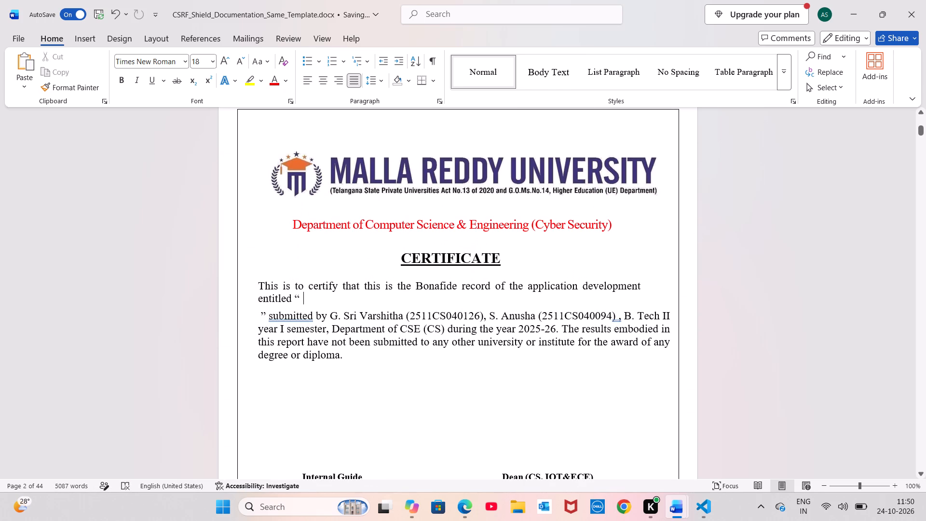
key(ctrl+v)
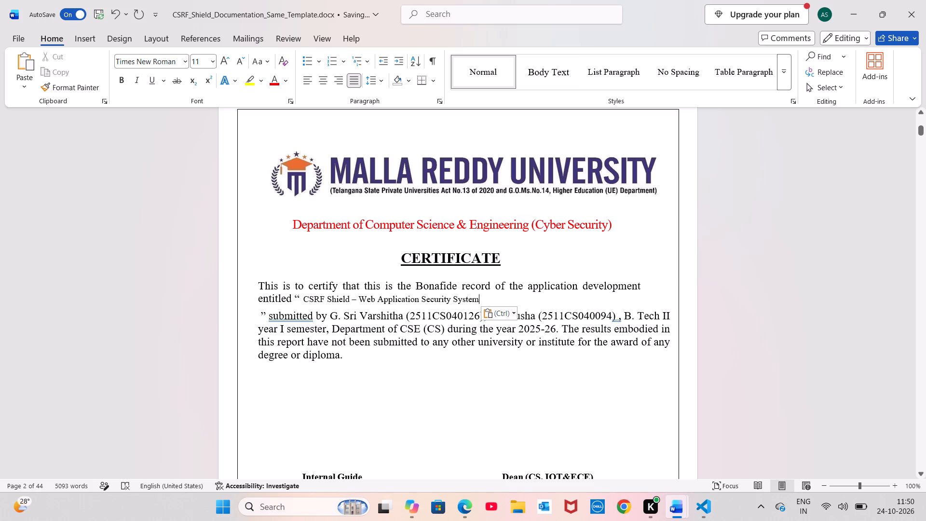
Look through the report's front pages, from the cover past the declaration and acknowledgements to the table of contents and beyond.
scroll(463, 236, up, 5)
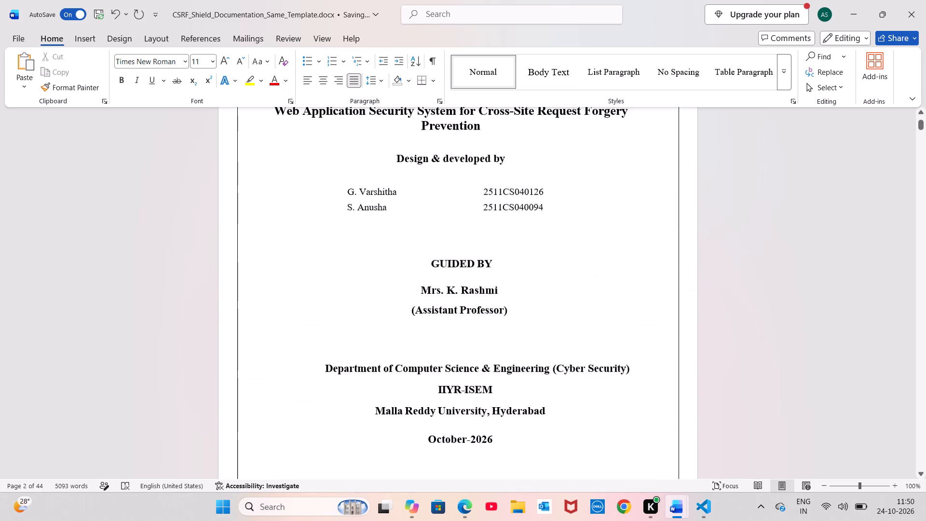
scroll(463, 236, up, 1)
scroll(463, 236, down, 2)
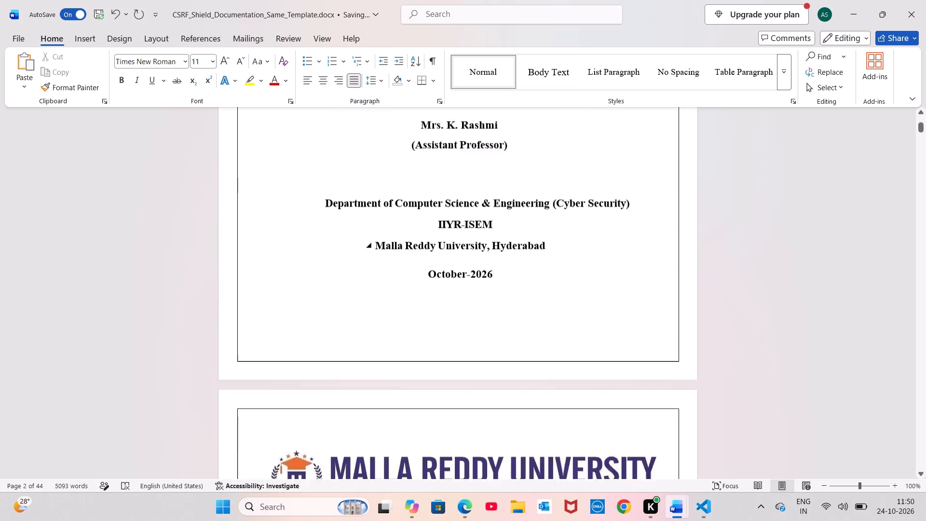
scroll(463, 236, down, 5)
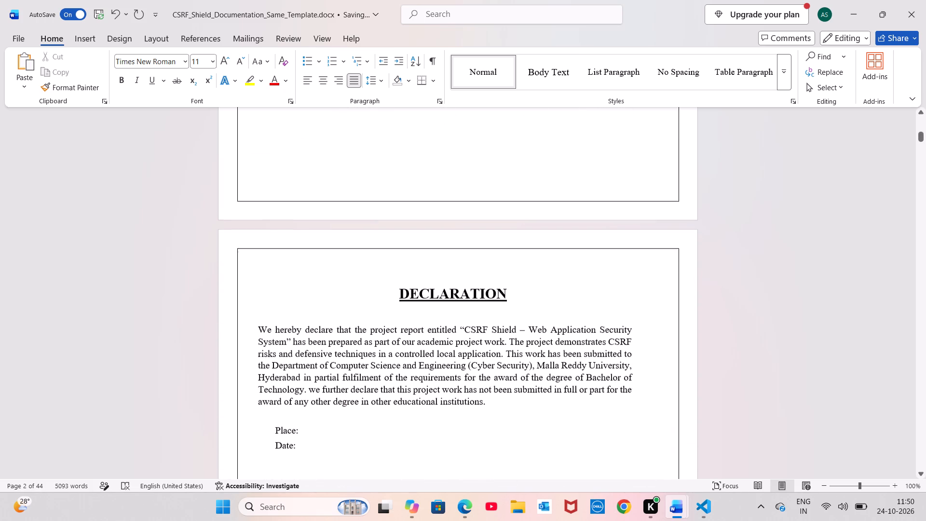
scroll(463, 236, down, 3)
scroll(463, 236, right, 1)
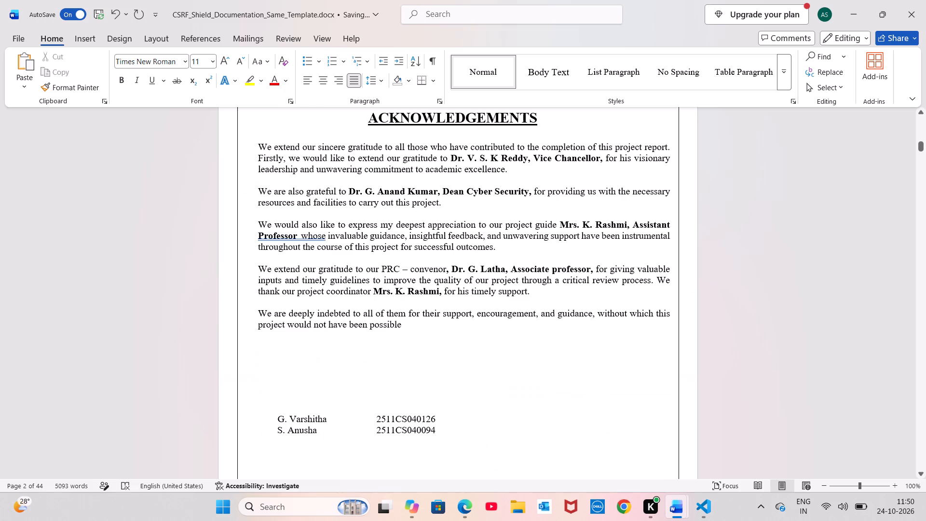
scroll(463, 236, right, 6)
scroll(463, 236, down, 5)
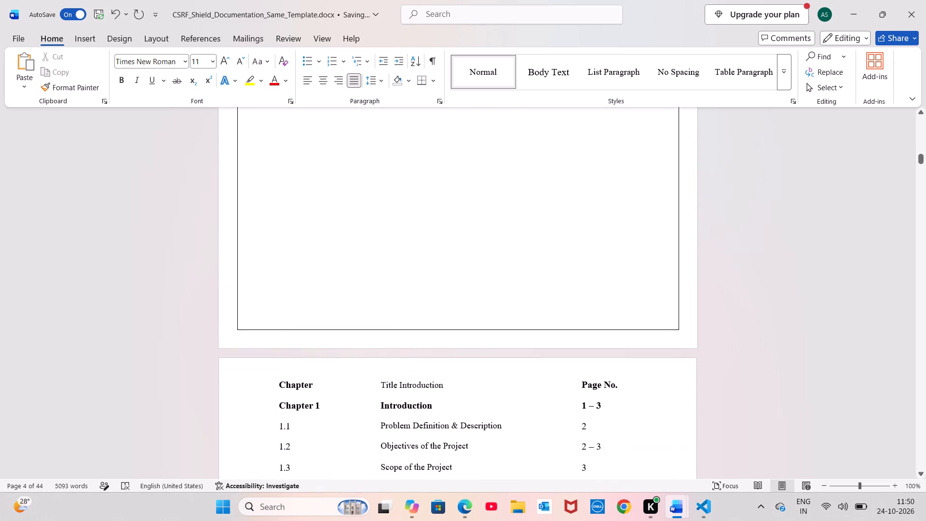
scroll(463, 236, down, 3)
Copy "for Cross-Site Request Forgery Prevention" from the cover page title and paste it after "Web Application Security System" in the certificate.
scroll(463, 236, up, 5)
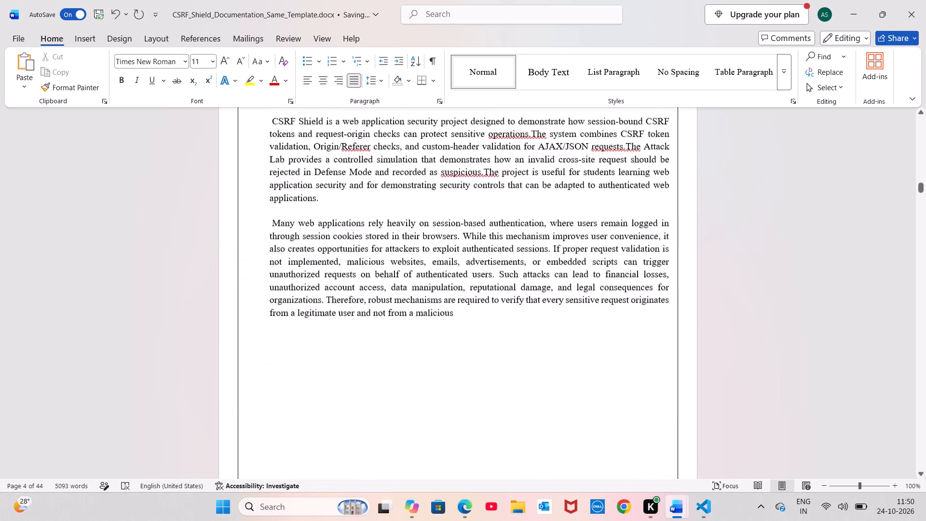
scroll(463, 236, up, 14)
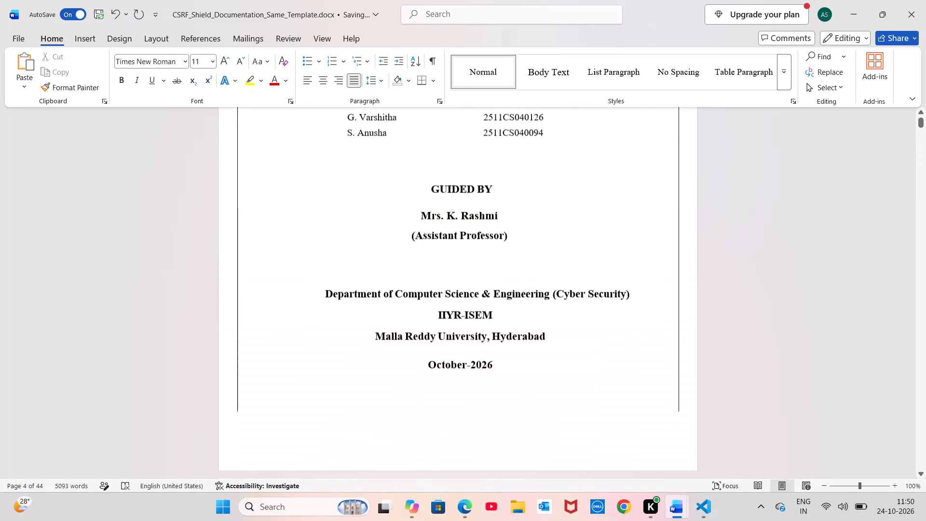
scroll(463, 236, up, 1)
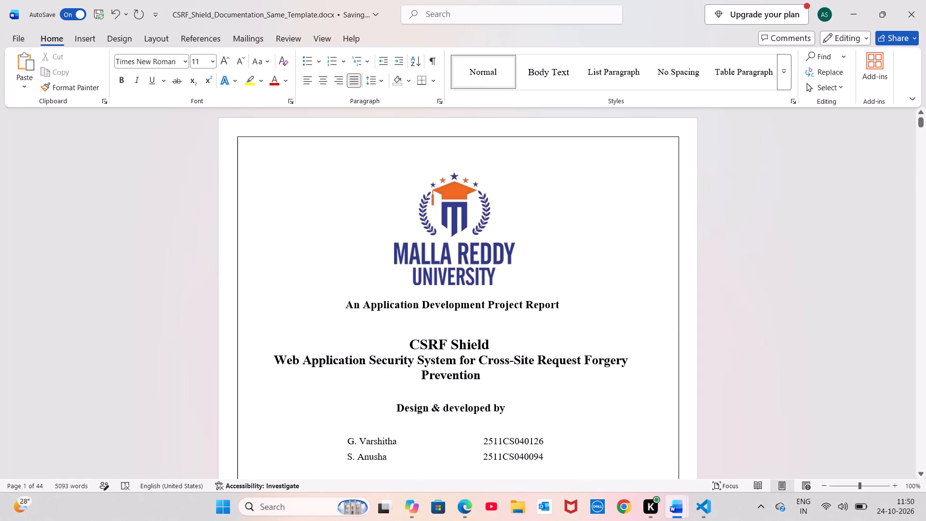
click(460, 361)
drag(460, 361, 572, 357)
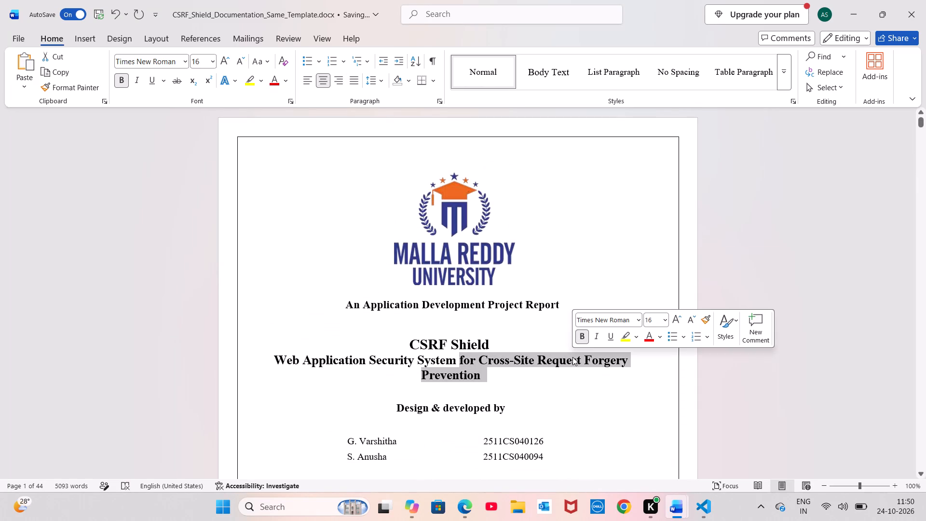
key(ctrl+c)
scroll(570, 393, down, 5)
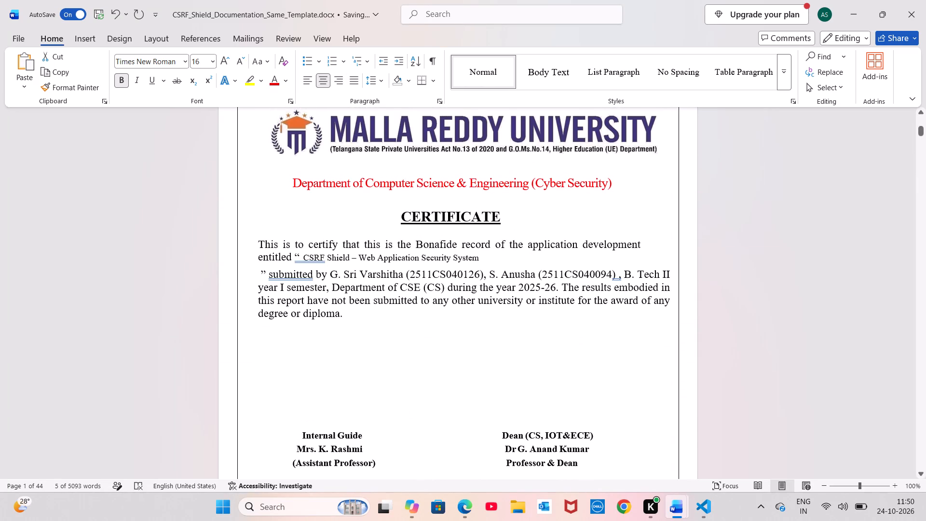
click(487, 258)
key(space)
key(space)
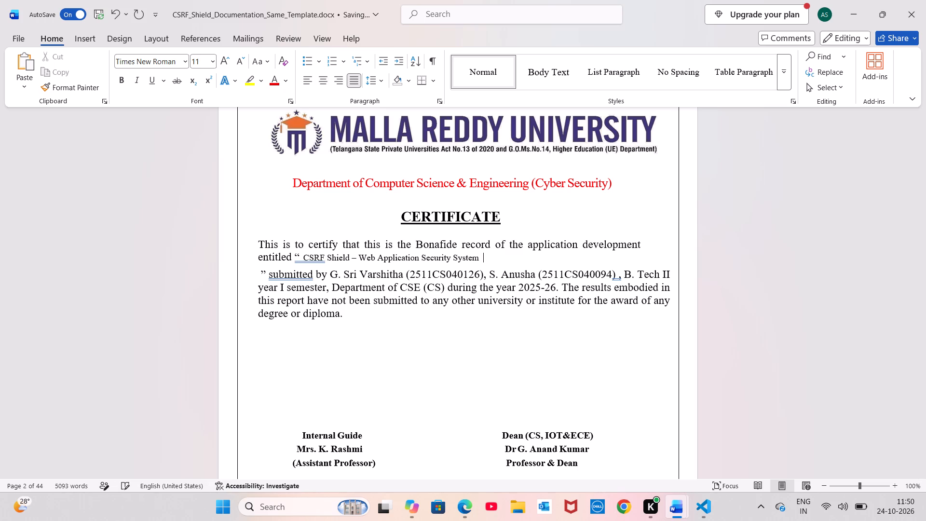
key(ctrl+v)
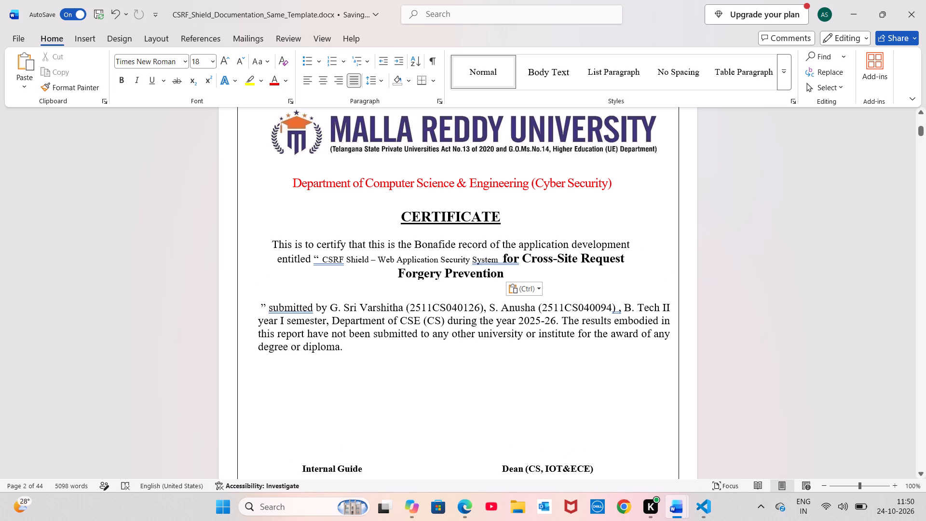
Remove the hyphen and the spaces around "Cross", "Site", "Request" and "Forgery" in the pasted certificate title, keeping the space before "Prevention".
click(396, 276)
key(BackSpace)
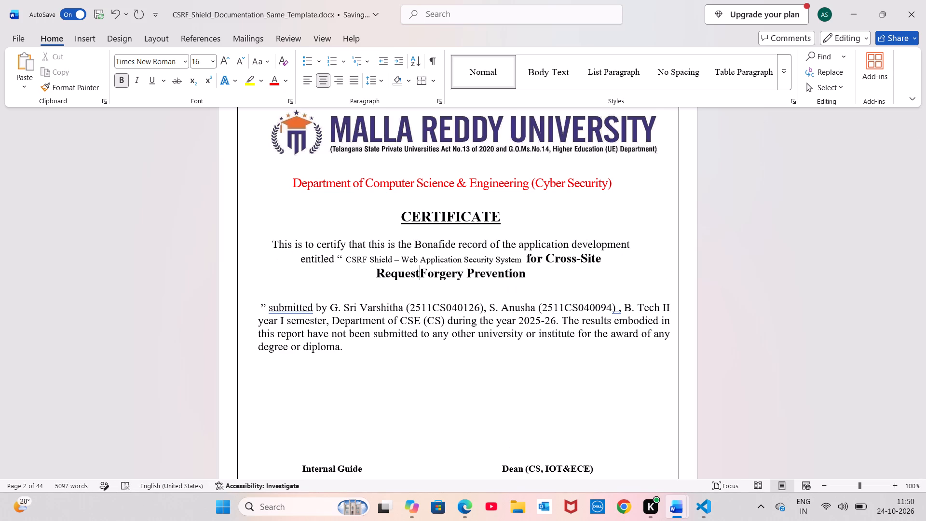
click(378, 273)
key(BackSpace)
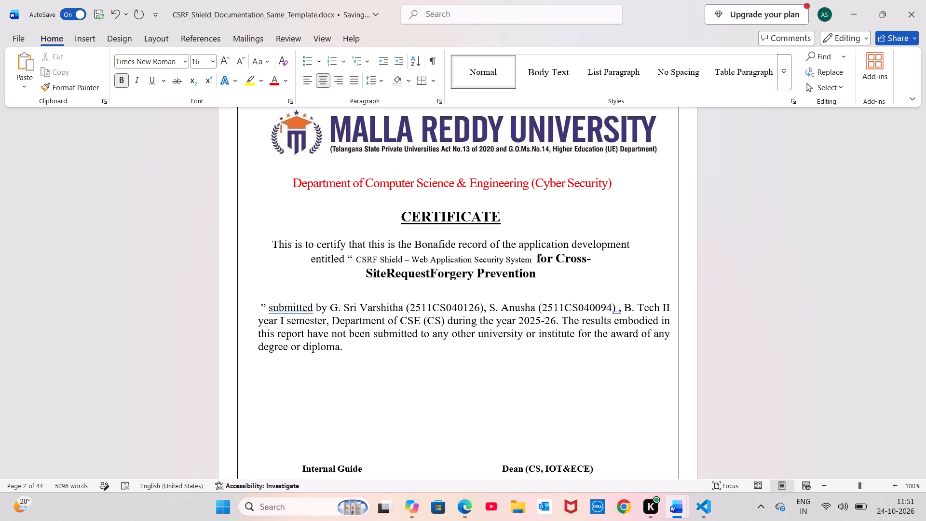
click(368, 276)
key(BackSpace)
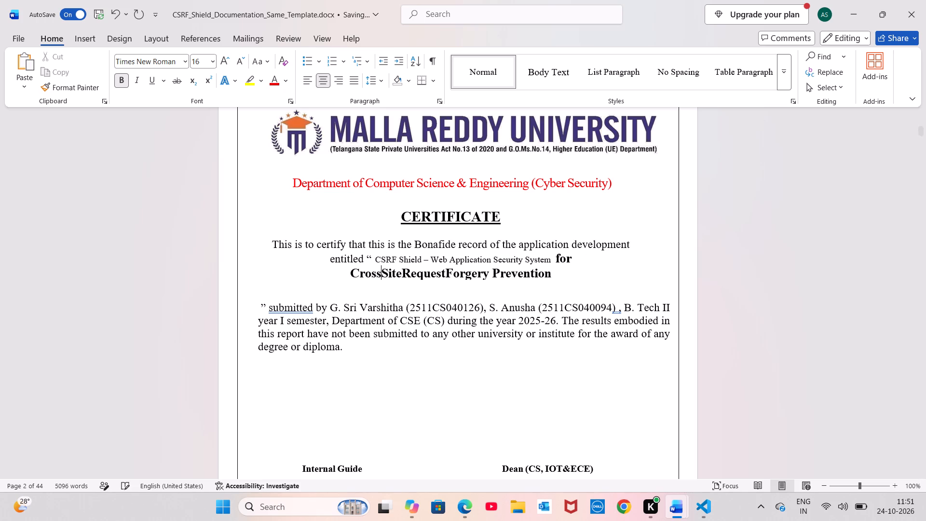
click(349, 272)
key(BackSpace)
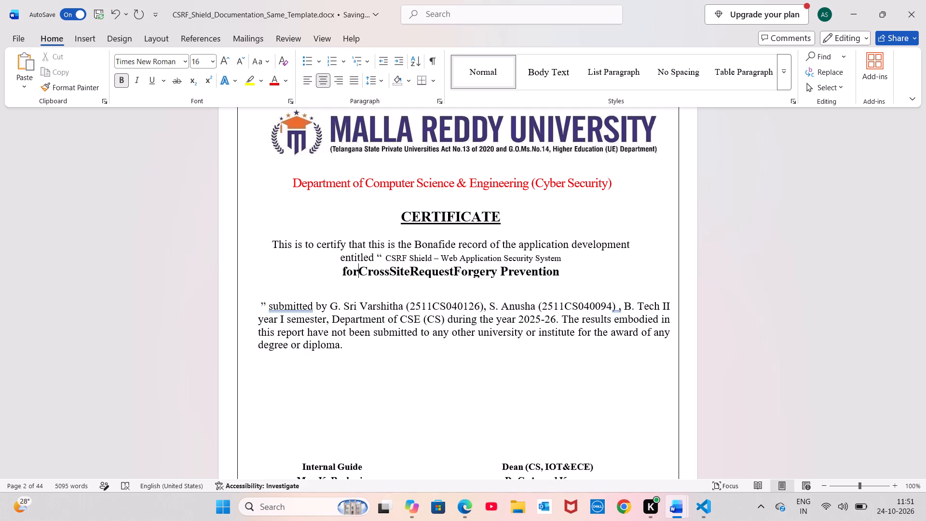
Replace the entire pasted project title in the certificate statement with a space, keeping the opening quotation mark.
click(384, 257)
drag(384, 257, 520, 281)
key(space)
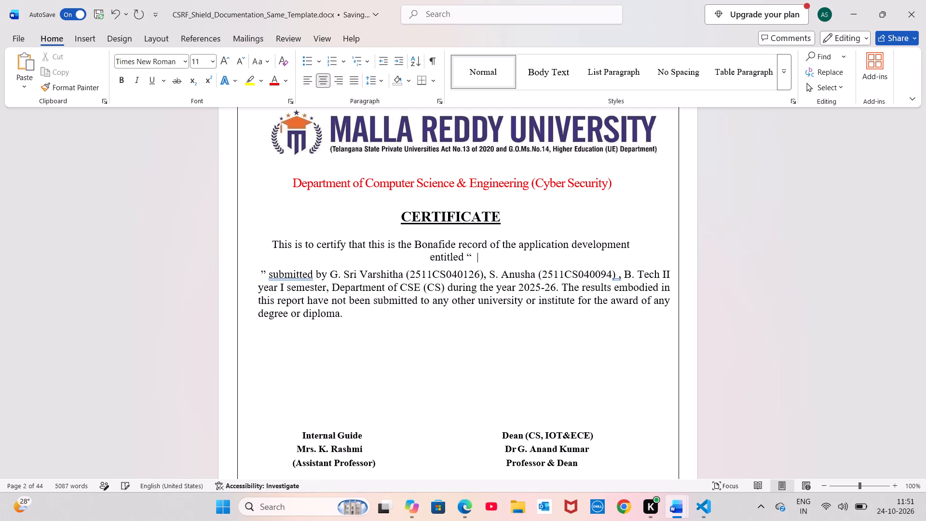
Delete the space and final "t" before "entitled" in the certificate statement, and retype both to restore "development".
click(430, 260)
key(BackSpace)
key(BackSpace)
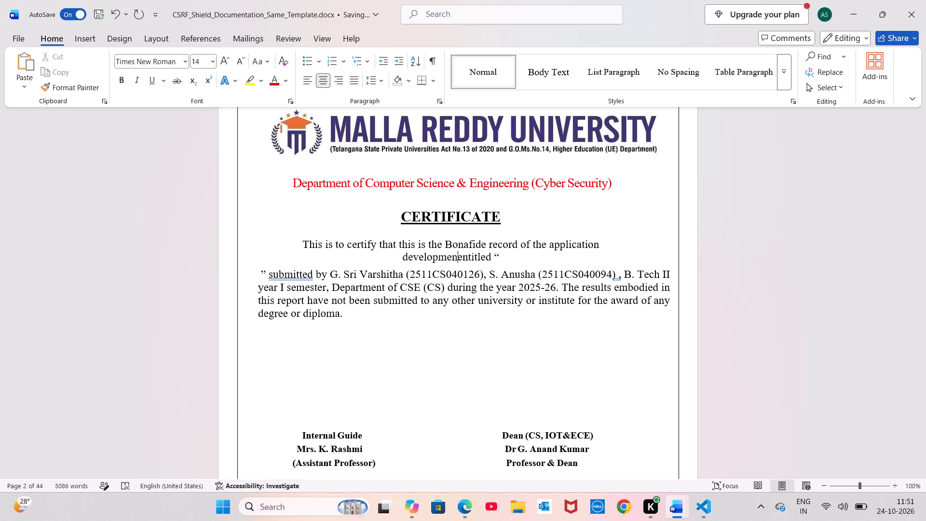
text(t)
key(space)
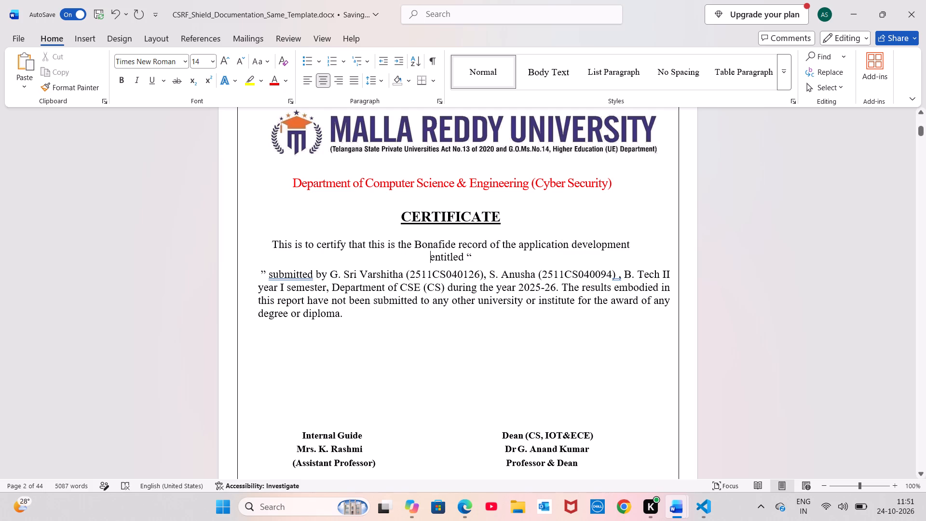
Justify the certificate statement from "This is to certify" through "degree or diploma.".
click(272, 243)
drag(272, 243, 490, 333)
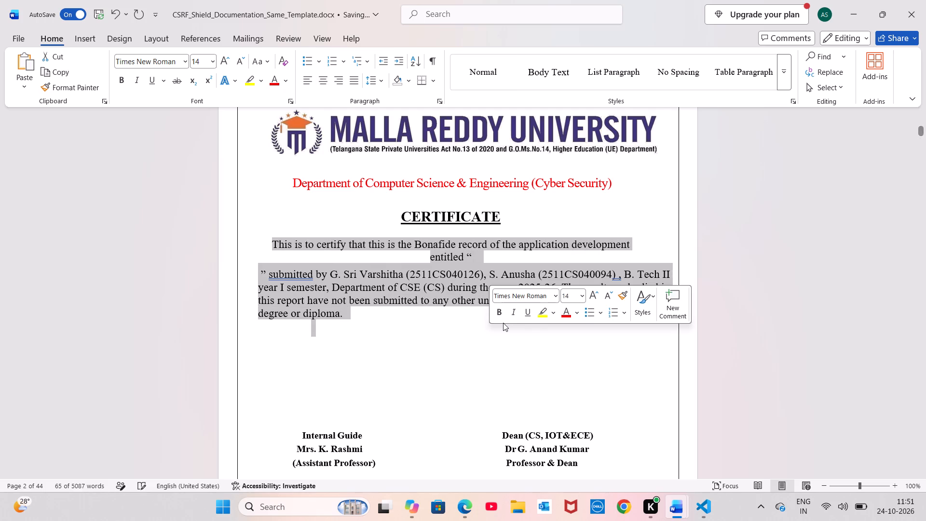
click(354, 82)
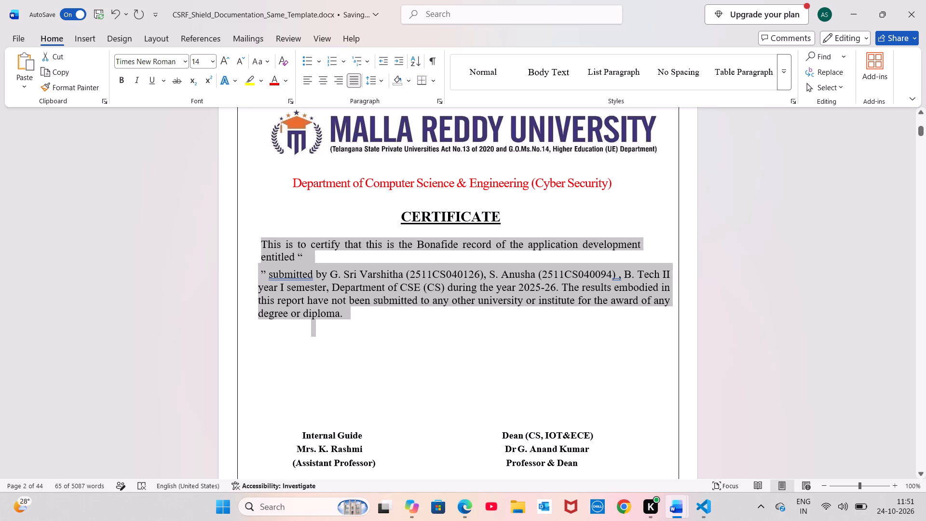
click(351, 332)
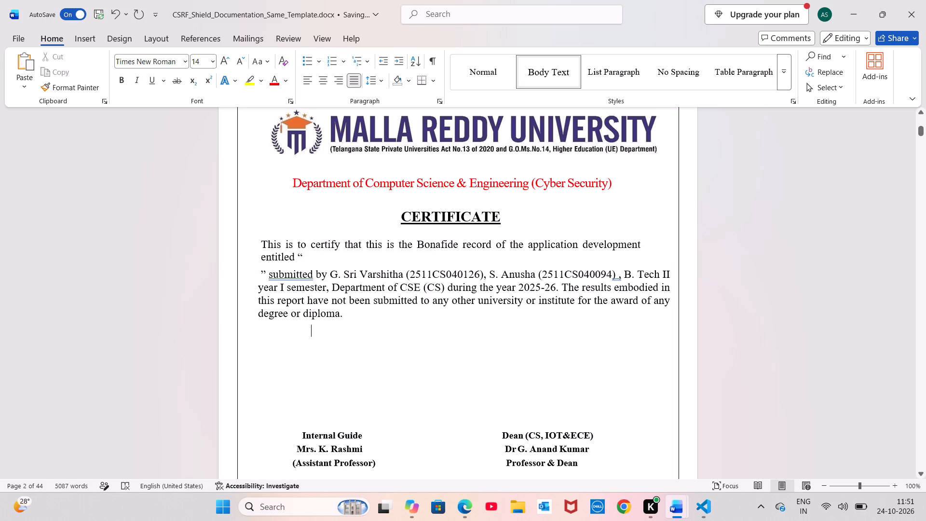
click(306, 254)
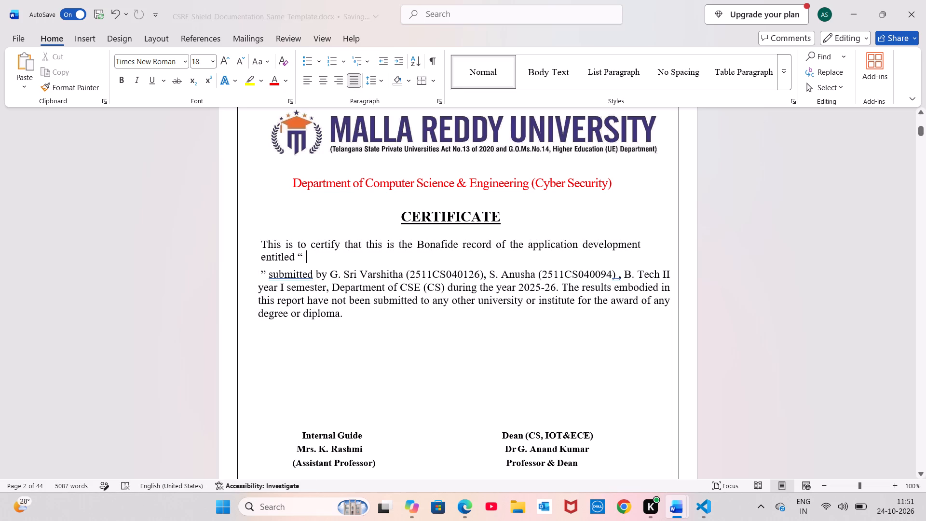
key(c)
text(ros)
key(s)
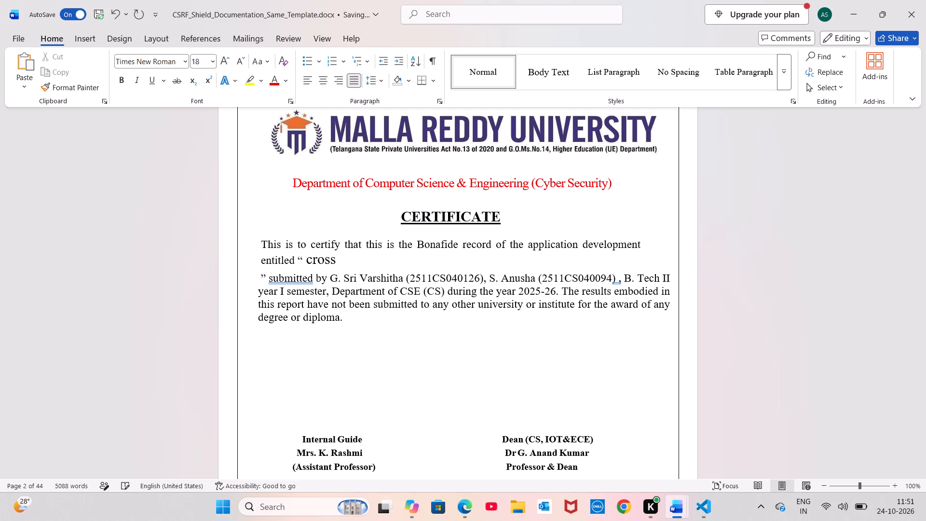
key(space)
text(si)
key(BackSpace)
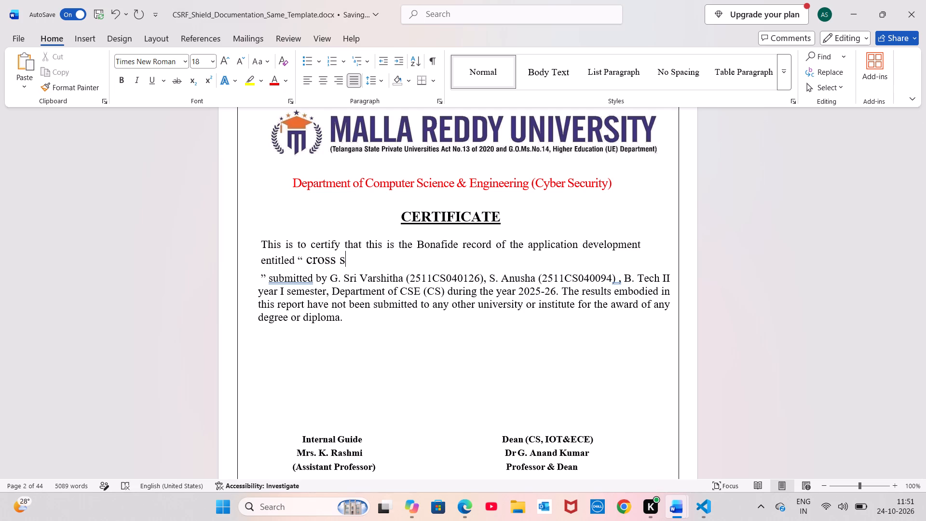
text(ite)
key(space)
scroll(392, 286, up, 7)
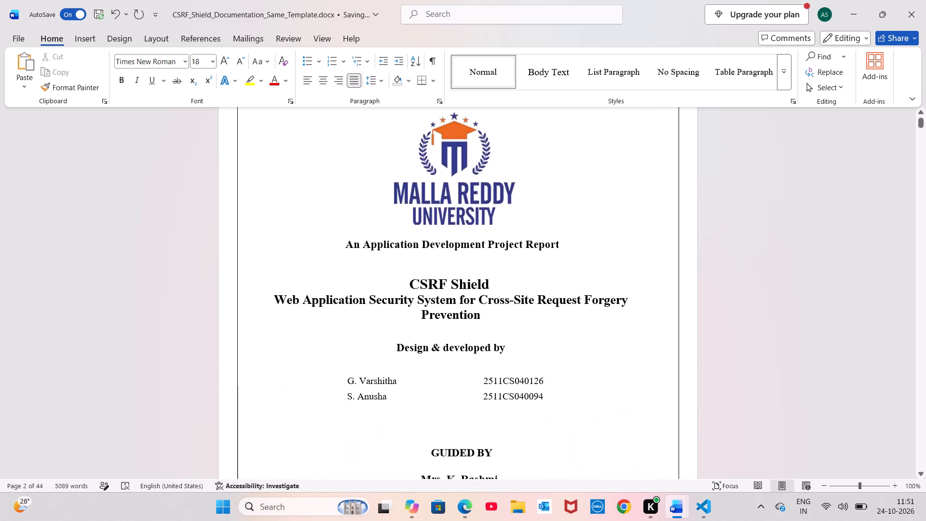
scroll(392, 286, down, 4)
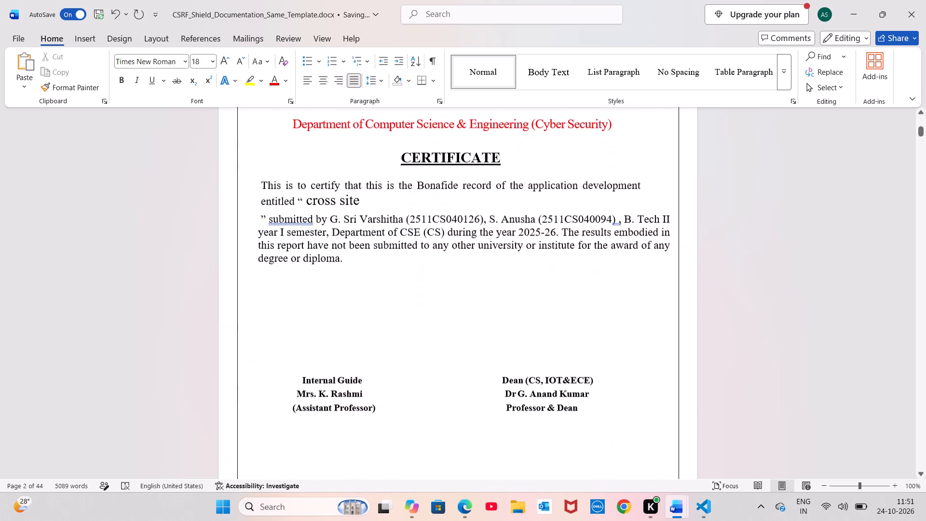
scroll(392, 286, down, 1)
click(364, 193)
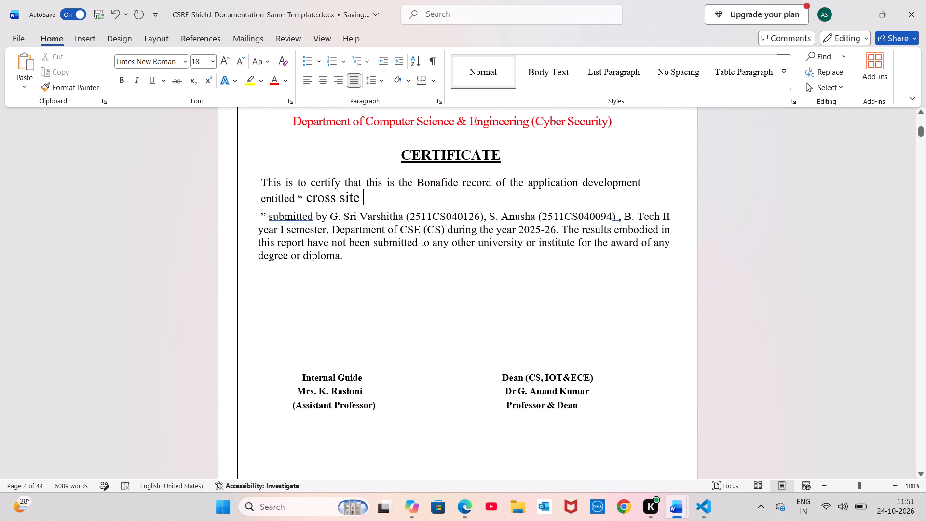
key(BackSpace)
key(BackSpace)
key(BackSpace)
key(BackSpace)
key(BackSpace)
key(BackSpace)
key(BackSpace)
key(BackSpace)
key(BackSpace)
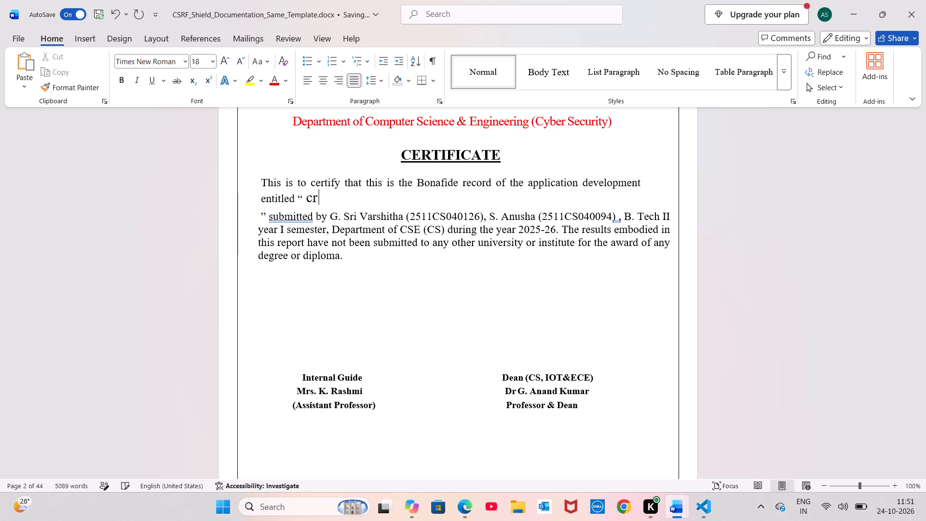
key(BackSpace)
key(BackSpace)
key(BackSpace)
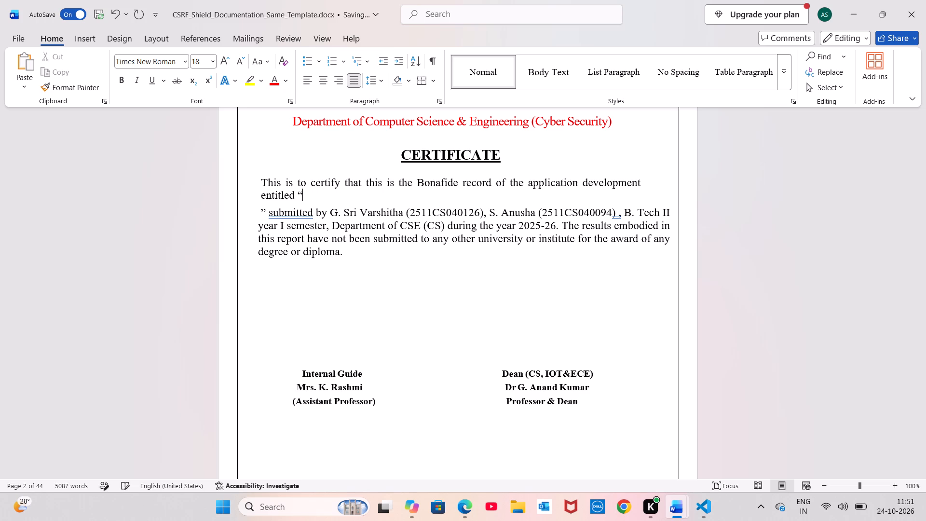
Enter "csrf shield" as the project title, after a space following the opening quotation mark in the certificate statement.
key(space)
text(csrf shield)
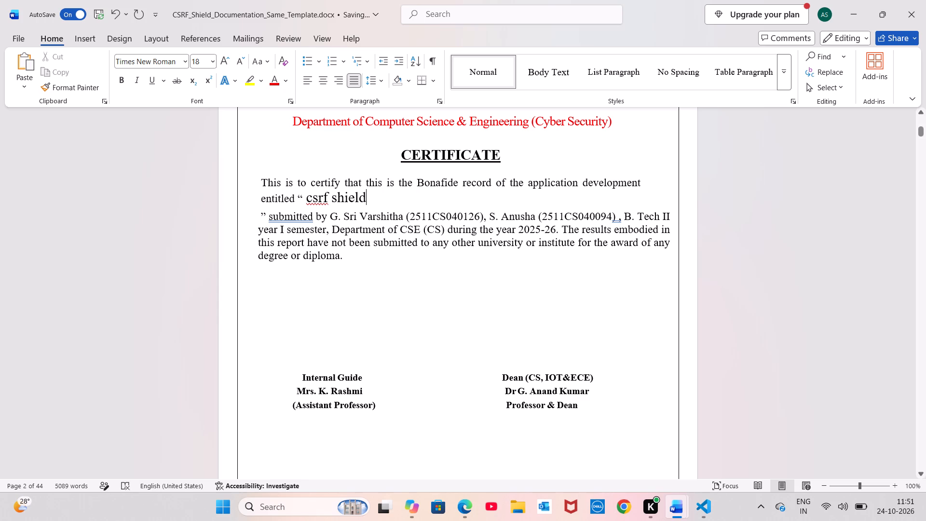
Join the paragraph beginning with the closing quotation mark and "submitted by" to the project title line.
click(259, 216)
key(BackSpace)
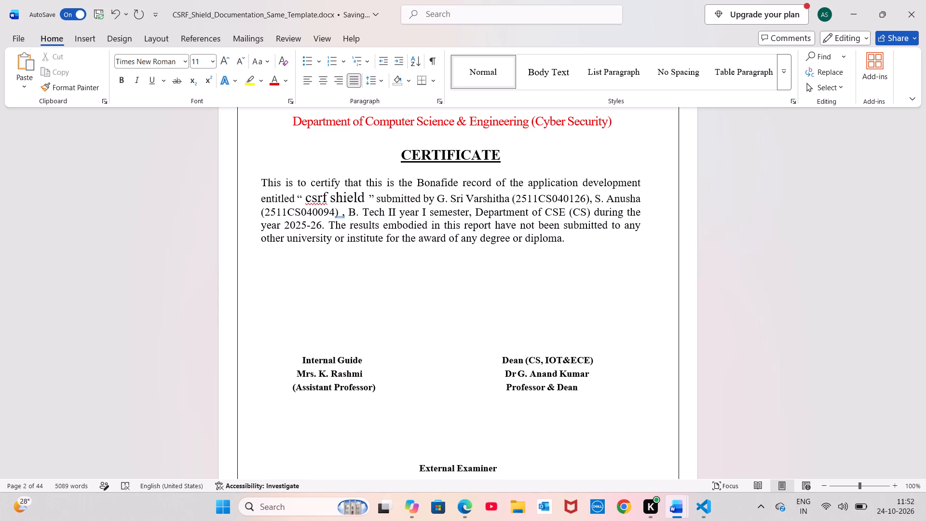
Set the font size of "csrf shield" in the certificate statement to 14.
click(307, 200)
drag(307, 200, 355, 201)
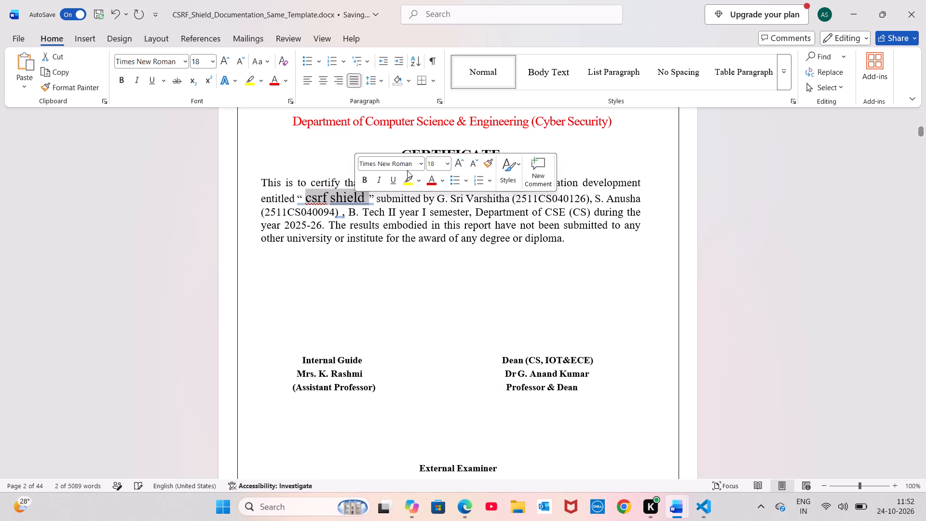
click(445, 164)
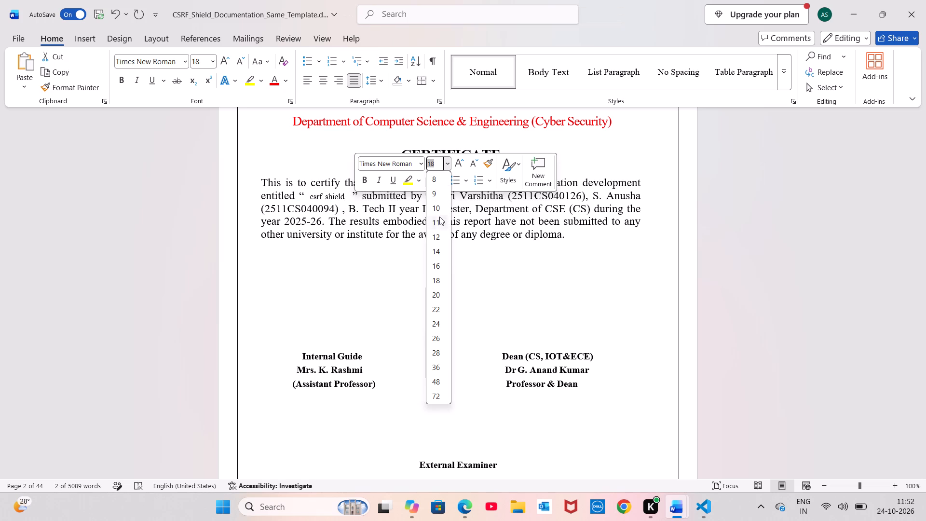
click(436, 248)
click(396, 291)
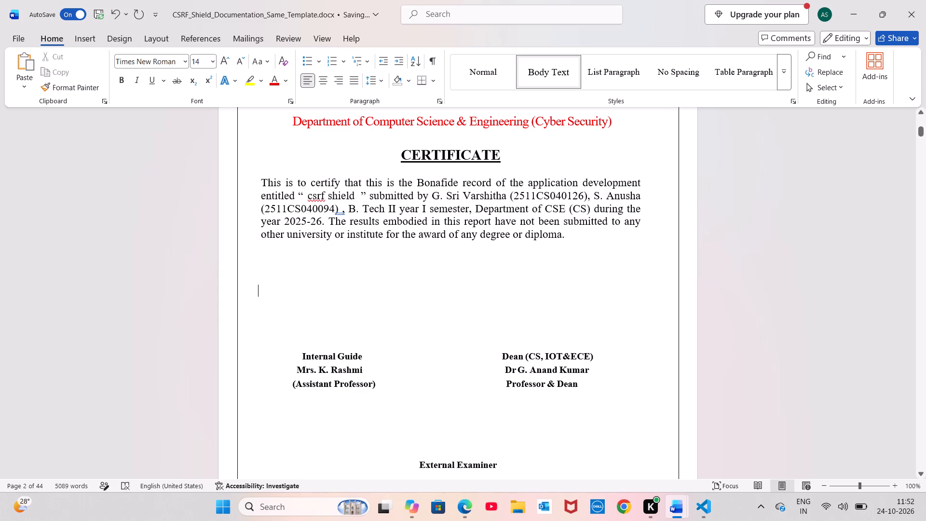
Replace the lowercase "csrf" in the certificate's project title with uppercase "CSRF", followed by a space before "shield".
click(327, 195)
key(BackSpace)
key(BackSpace)
key(BackSpace)
key(BackSpace)
key(BackSpace)
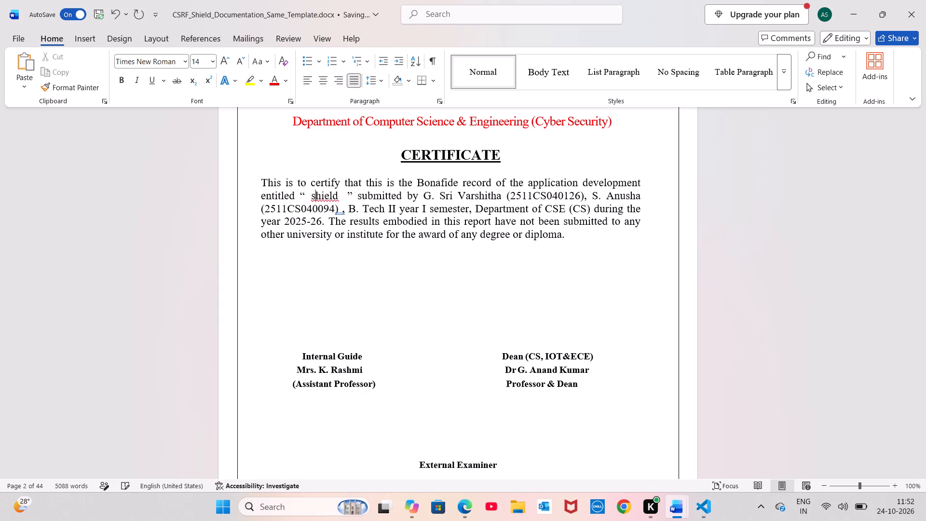
text(CSRF)
key(space)
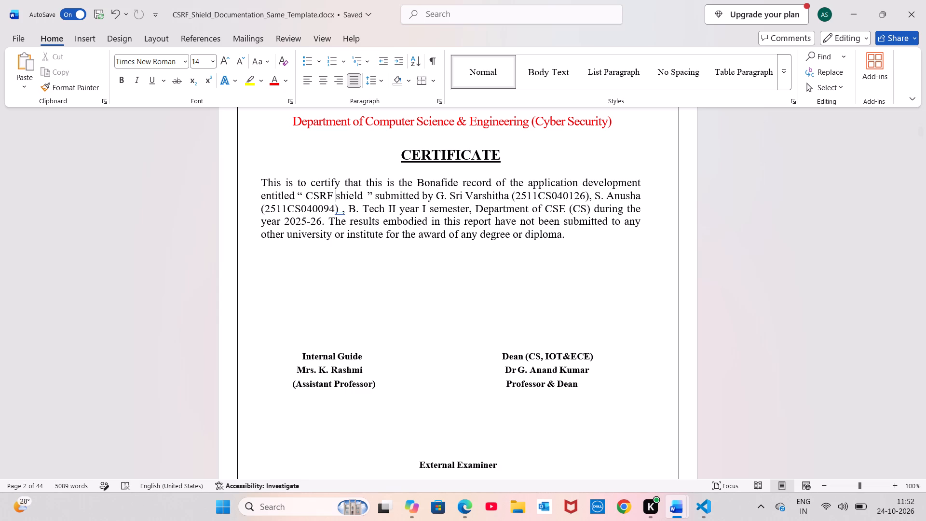
Review the document's pages from the certificate through the closing project poster and back to the cover page.
scroll(409, 337, down, 2)
scroll(409, 337, down, 20)
scroll(409, 337, down, 3)
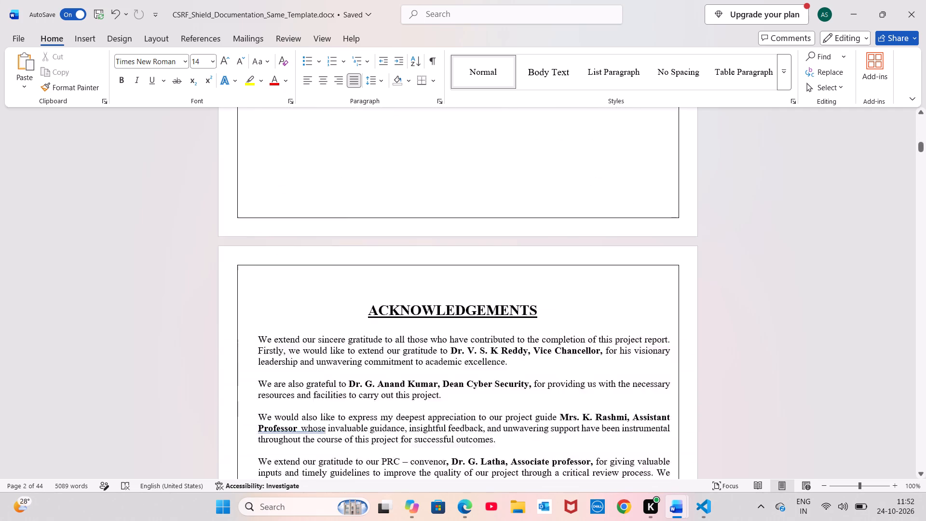
scroll(409, 337, down, 11)
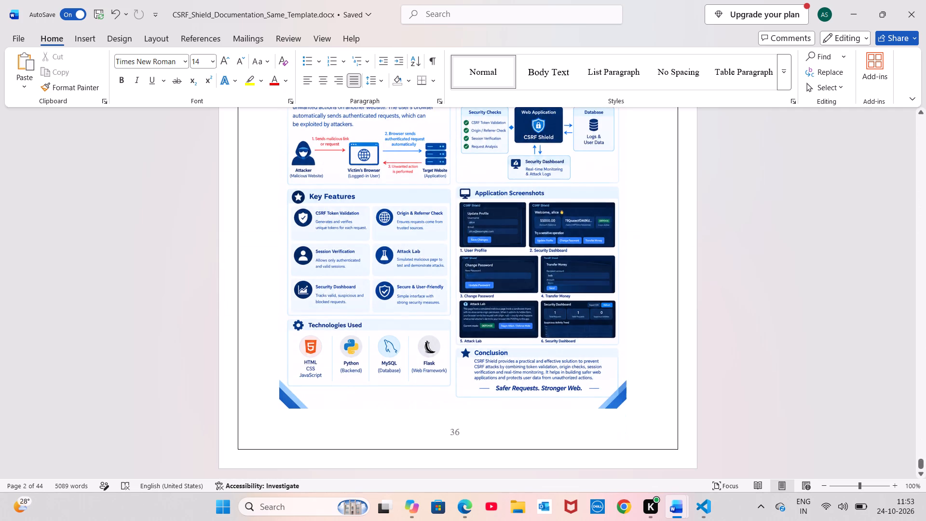
scroll(409, 337, up, 19)
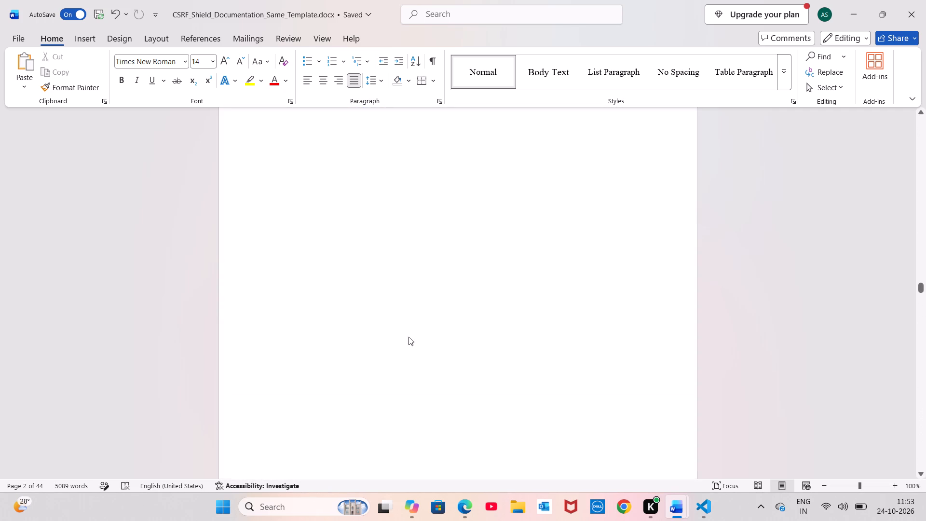
scroll(409, 337, up, 7)
scroll(409, 337, up, 17)
scroll(409, 337, up, 7)
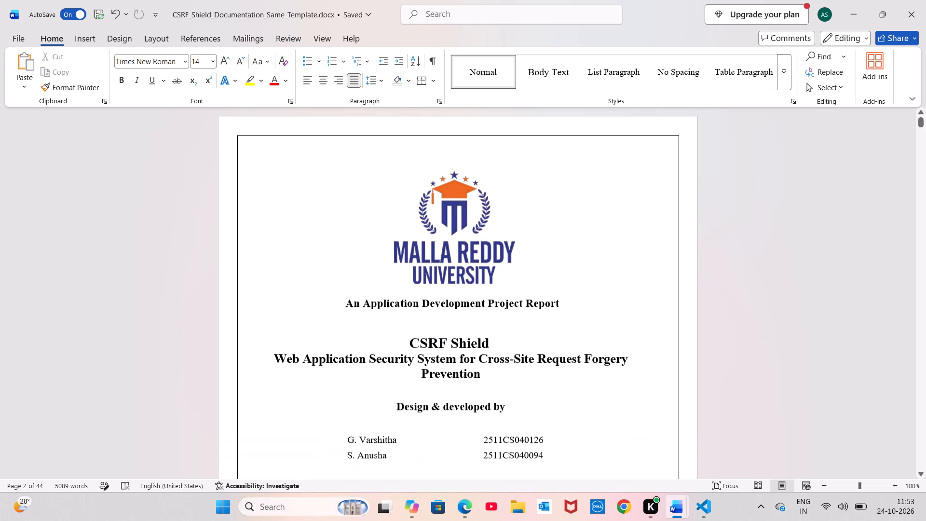
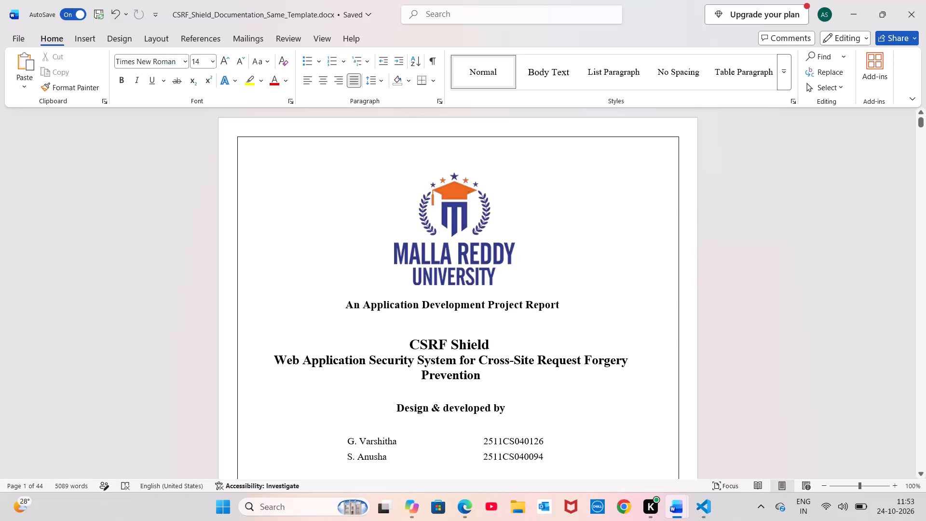
Review the whole report again, from the cover page through the front matter and chapters to the closing poster, and return to the cover.
scroll(497, 346, down, 6)
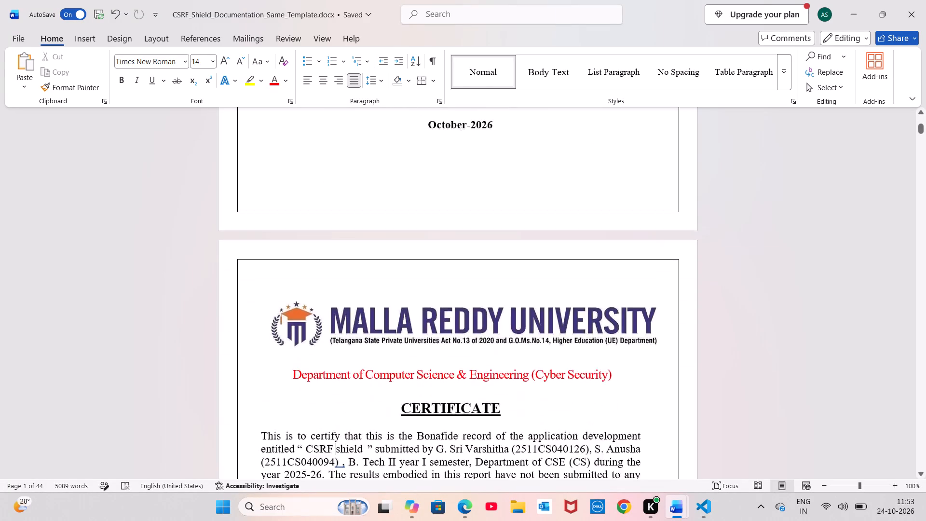
scroll(497, 346, down, 5)
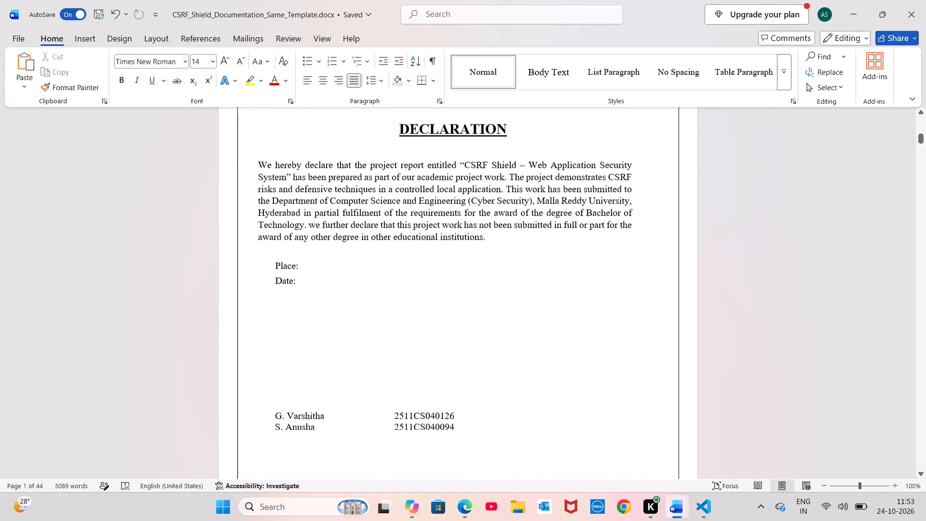
scroll(497, 346, down, 5)
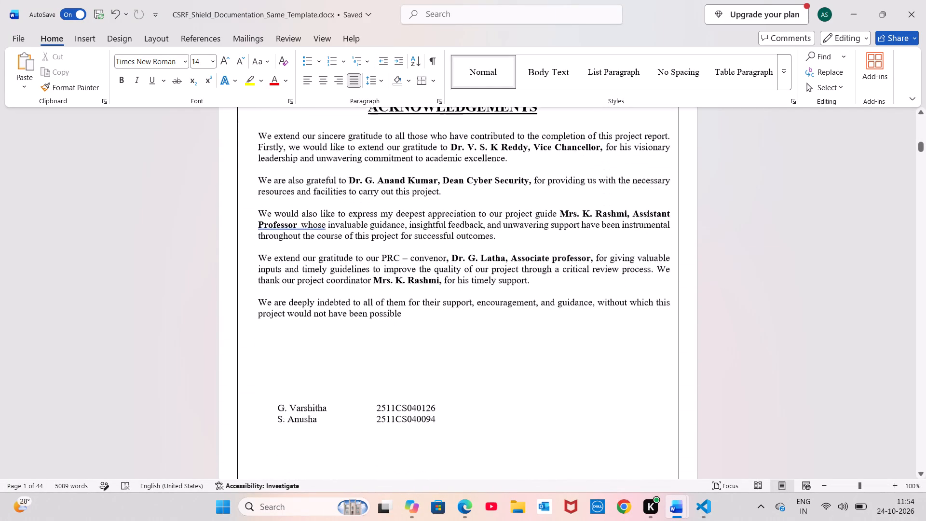
scroll(497, 346, down, 5)
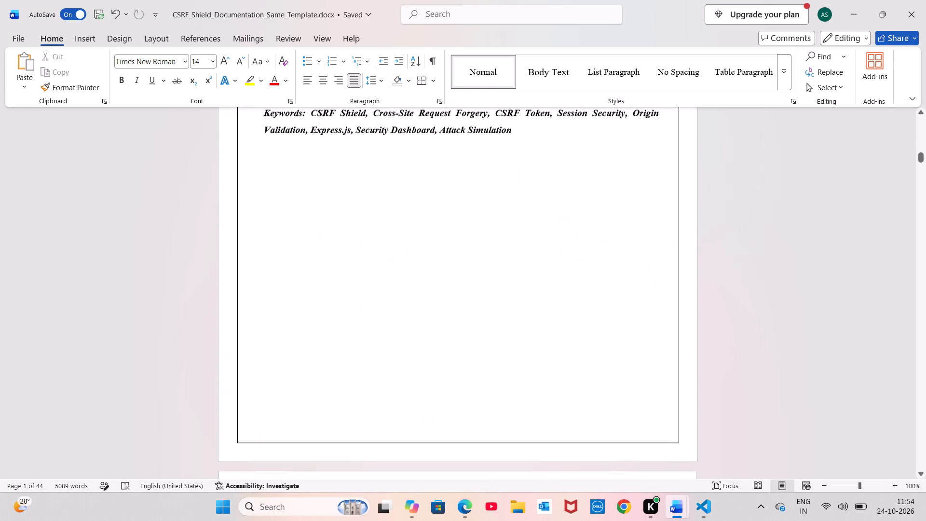
scroll(497, 346, down, 3)
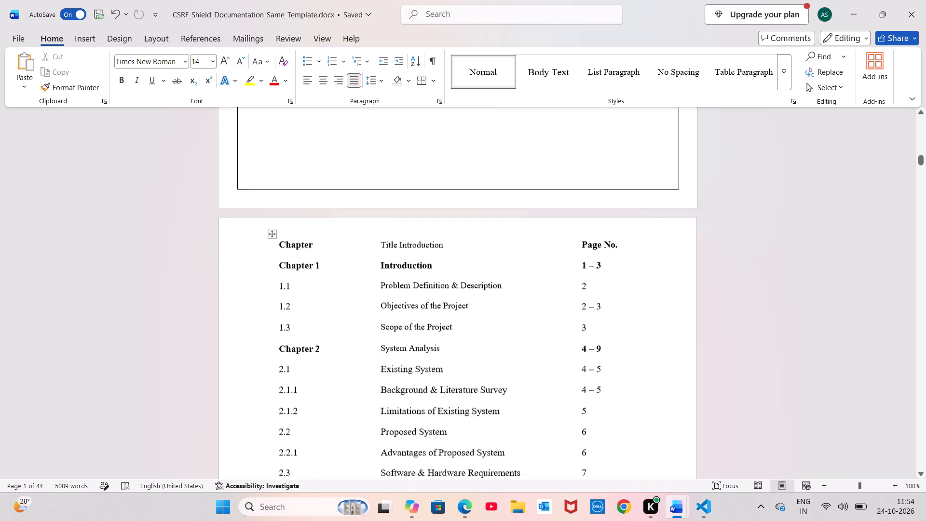
scroll(497, 346, down, 6)
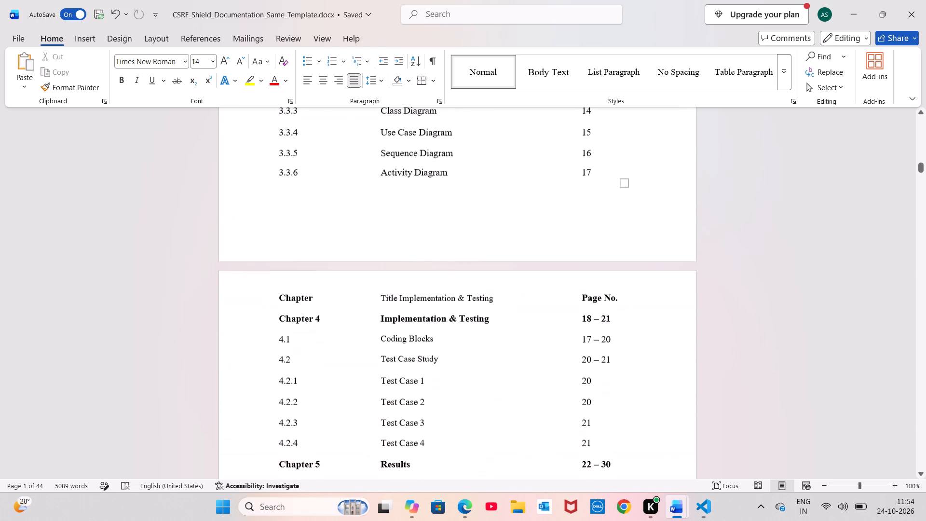
scroll(497, 346, down, 19)
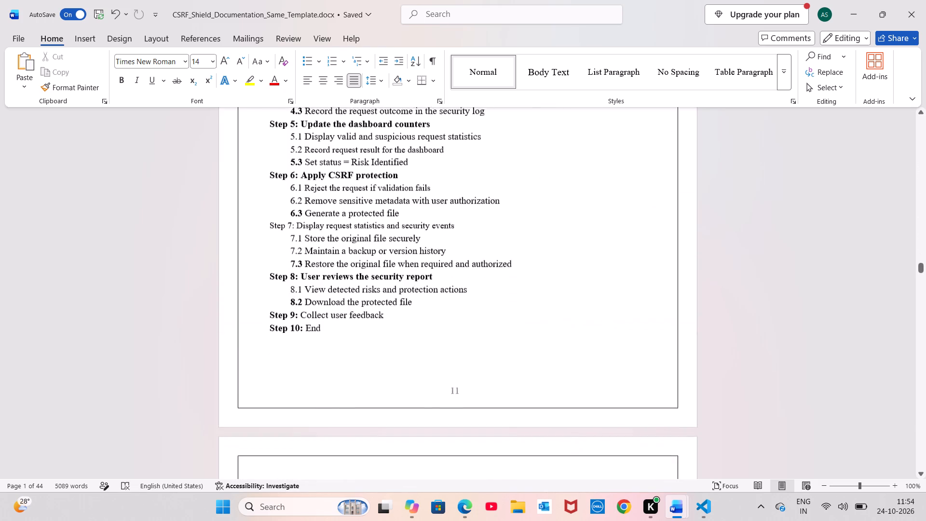
scroll(497, 346, down, 19)
scroll(497, 346, down, 14)
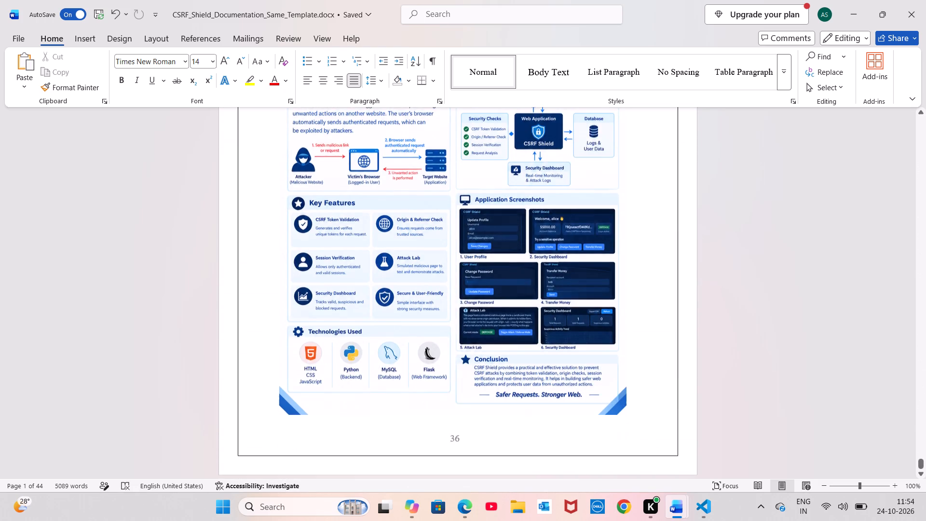
scroll(497, 346, up, 13)
scroll(497, 346, up, 8)
scroll(497, 346, up, 20)
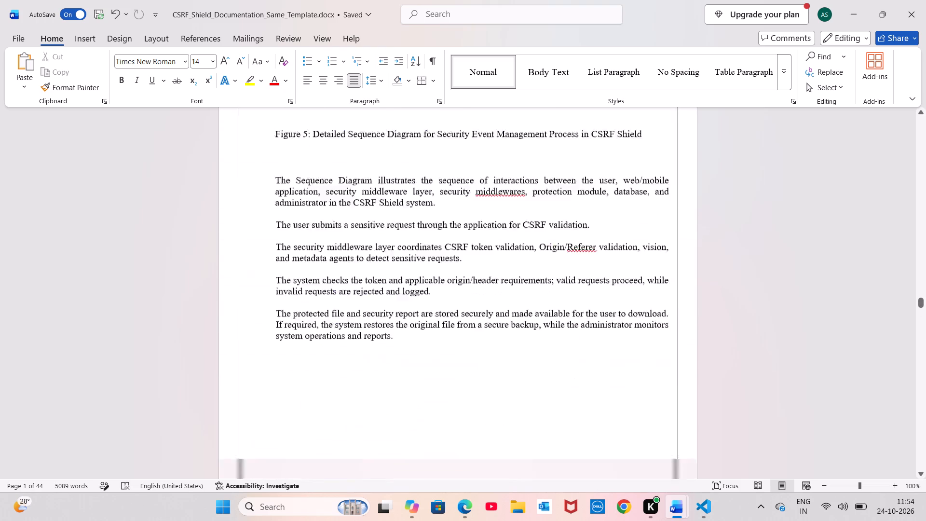
scroll(497, 346, up, 15)
scroll(497, 346, up, 19)
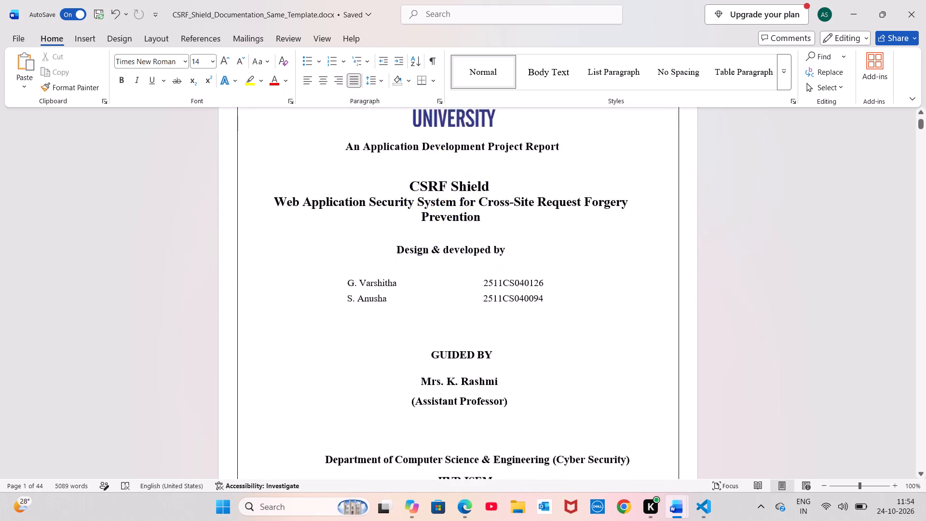
scroll(497, 346, up, 7)
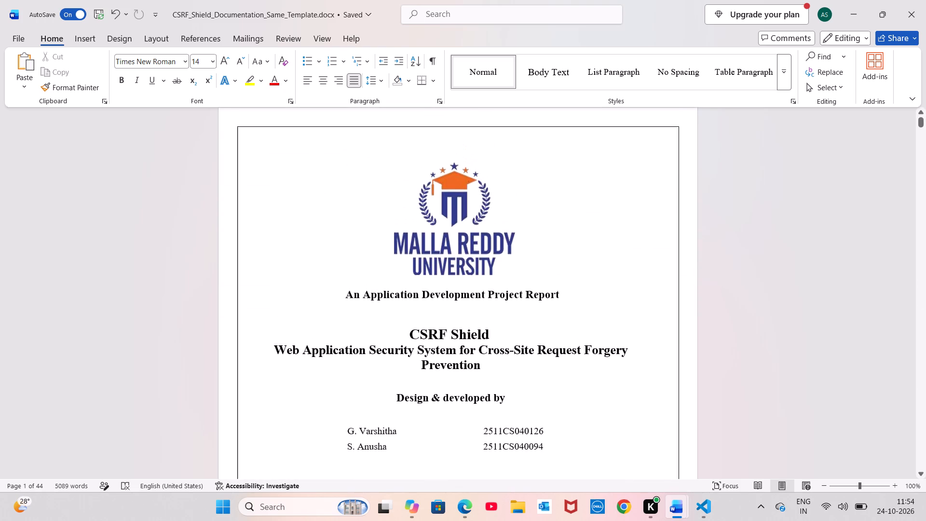
scroll(497, 346, up, 6)
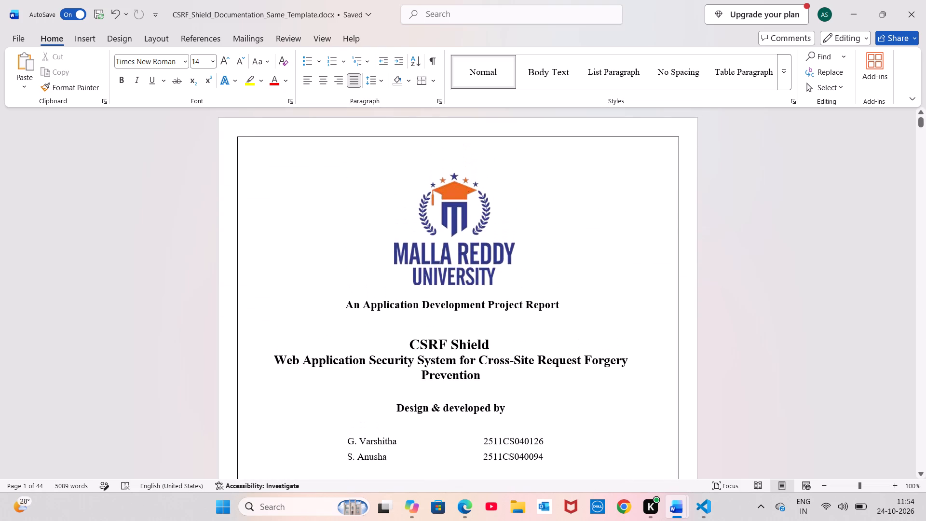
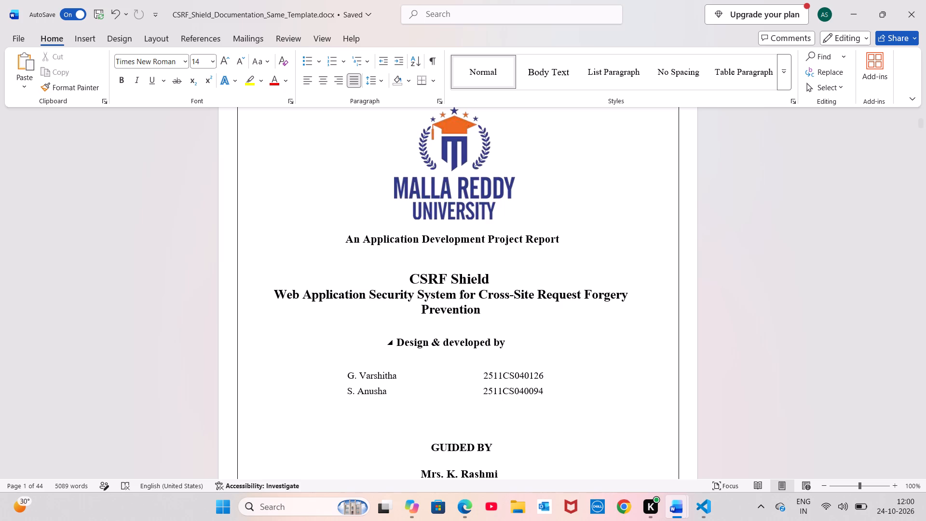
Check the cover page once more, skim quickly through the report's following pages, and return to the cover.
scroll(529, 343, down, 2)
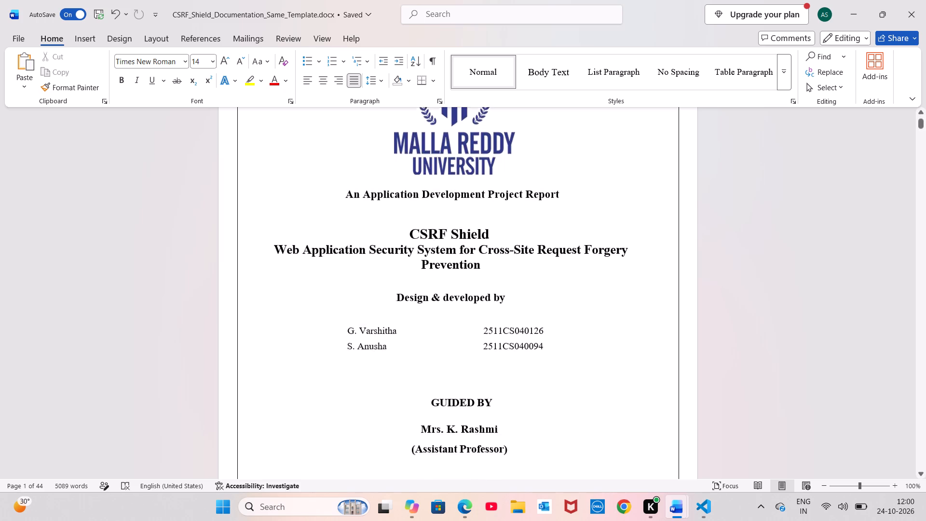
scroll(529, 343, down, 2)
scroll(529, 343, up, 7)
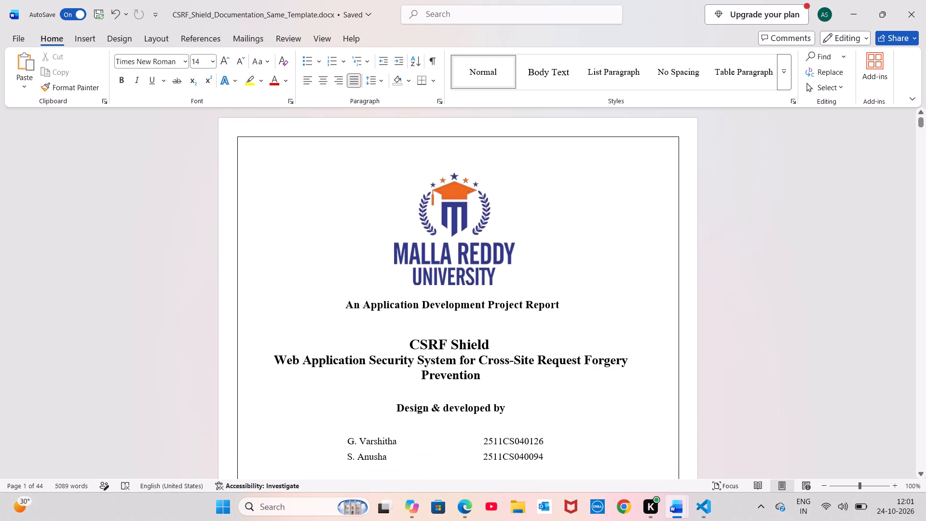
scroll(527, 354, down, 3)
scroll(527, 354, up, 5)
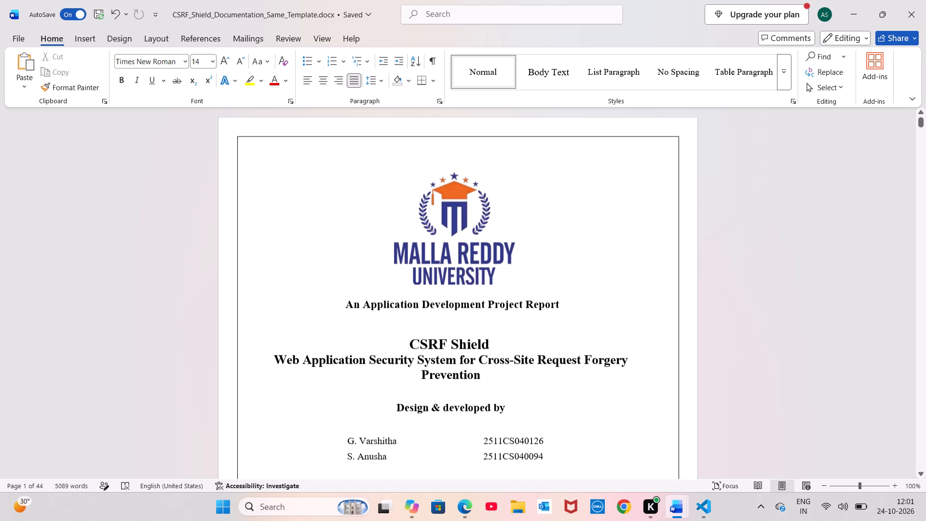
scroll(527, 354, down, 15)
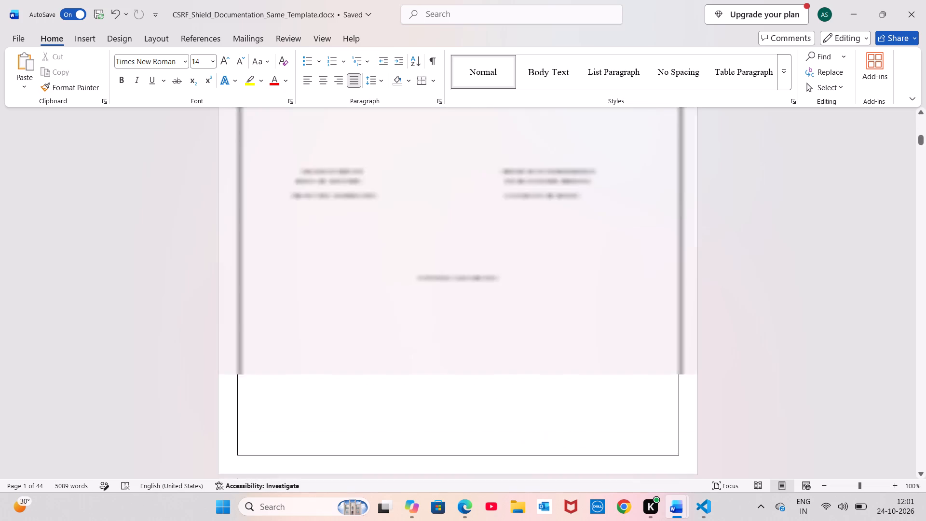
scroll(527, 354, down, 14)
scroll(527, 354, up, 17)
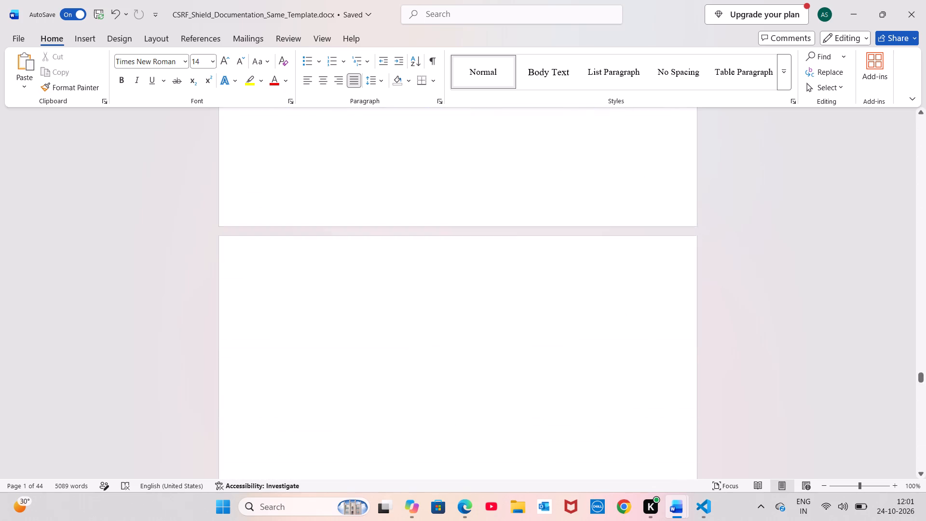
scroll(527, 354, up, 20)
scroll(527, 354, up, 20)
scroll(527, 354, up, 20)
scroll(527, 354, up, 17)
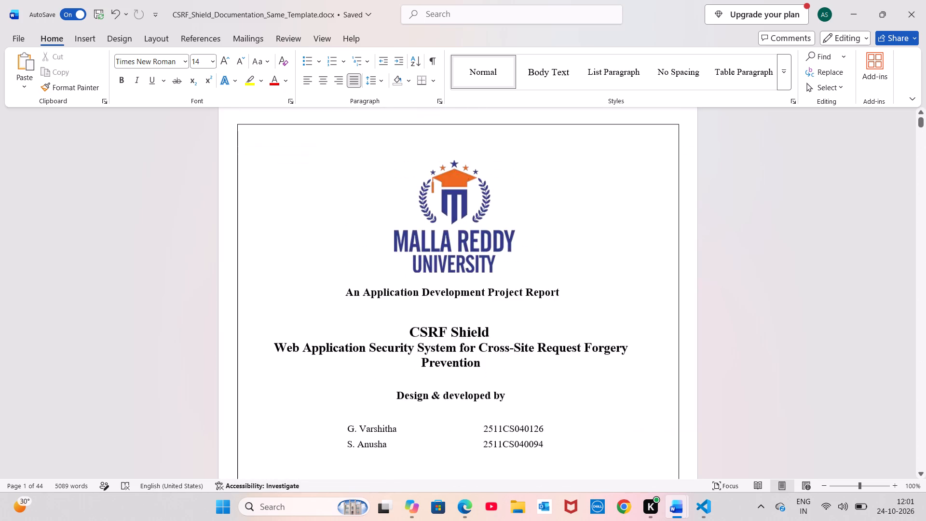
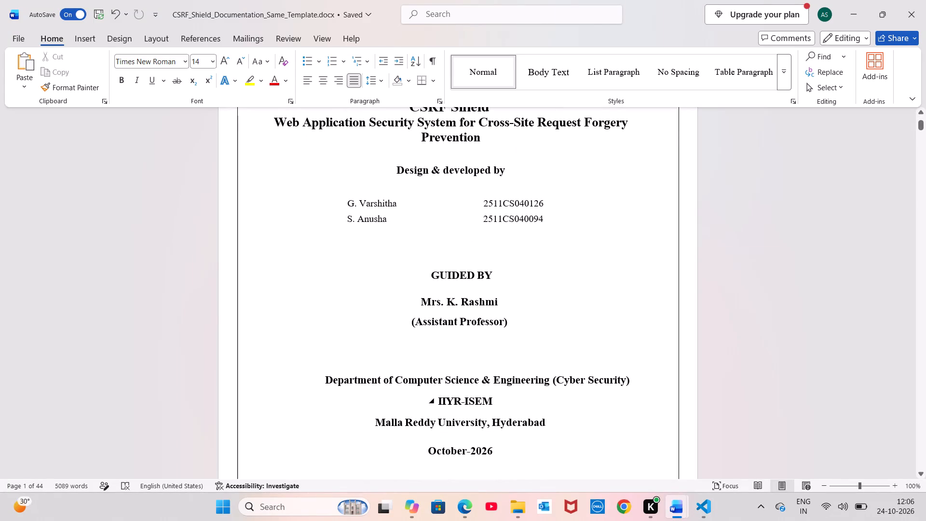
Review the report's front matter from the declaration through the table of contents to the start of Chapter 1, and return to the cover.
scroll(533, 398, down, 6)
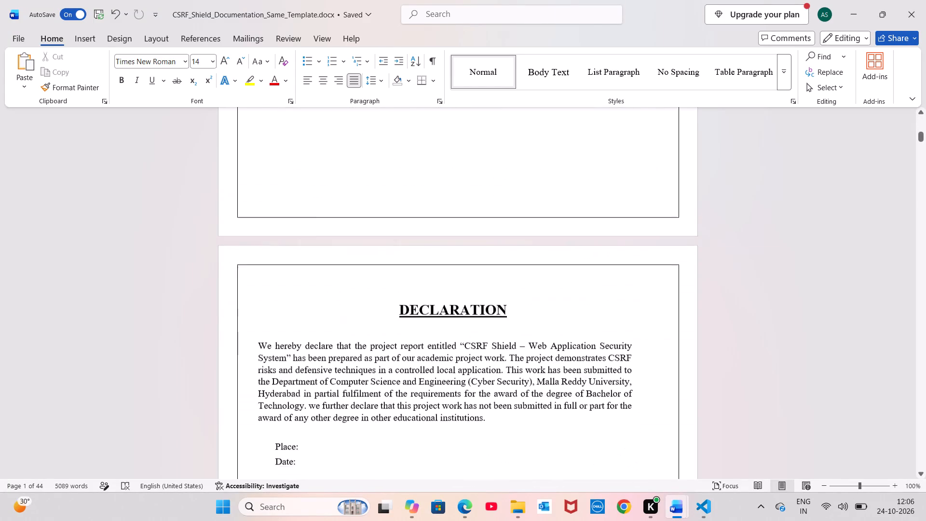
scroll(533, 398, down, 10)
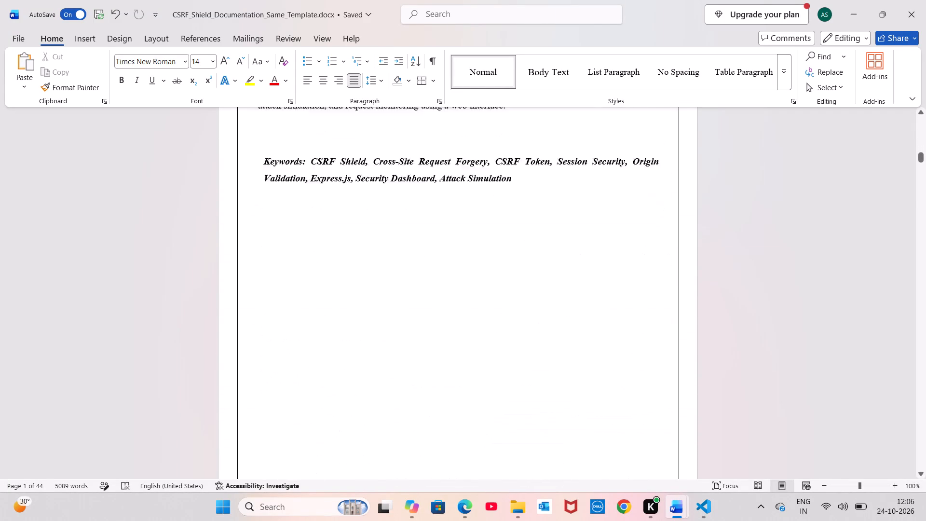
scroll(533, 398, down, 6)
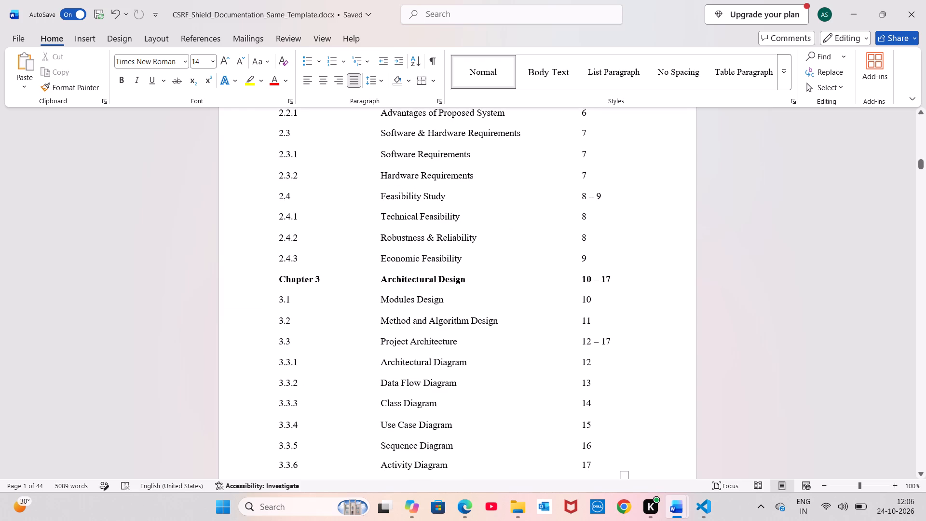
scroll(533, 398, down, 7)
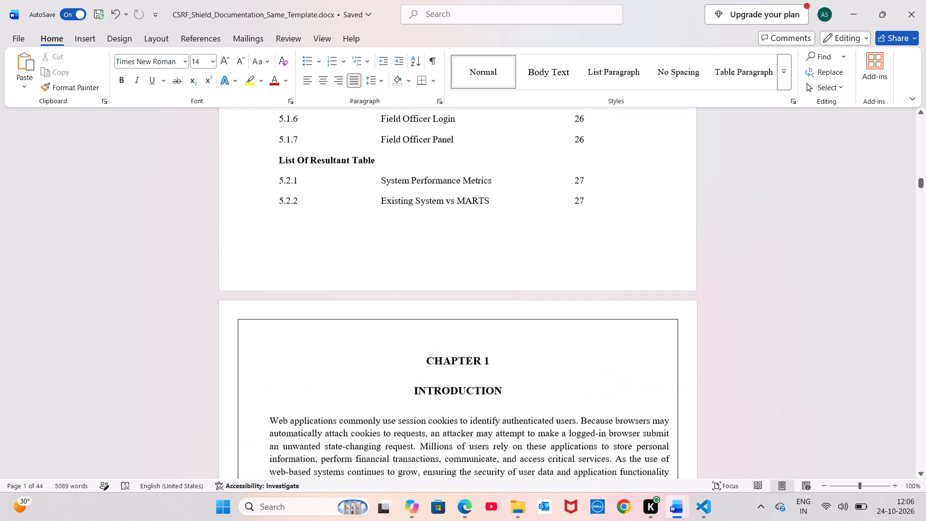
scroll(533, 398, up, 4)
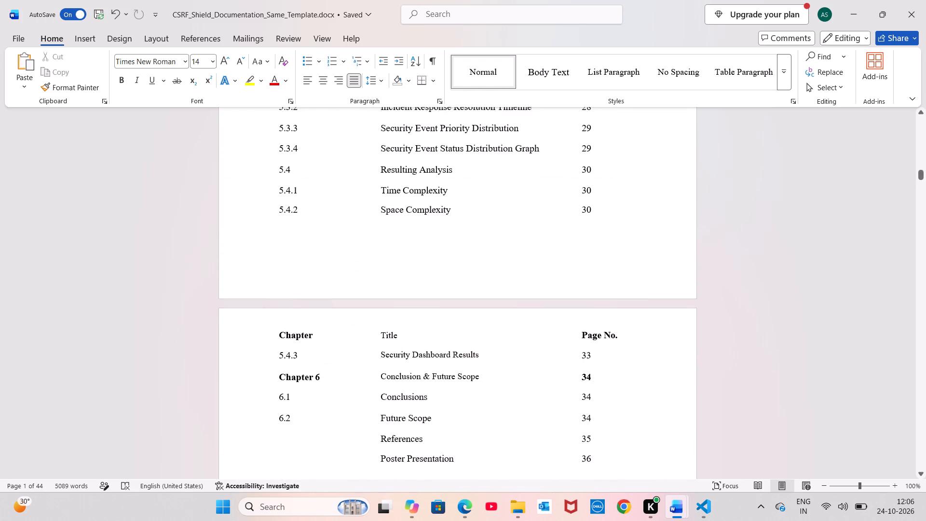
scroll(533, 398, up, 1)
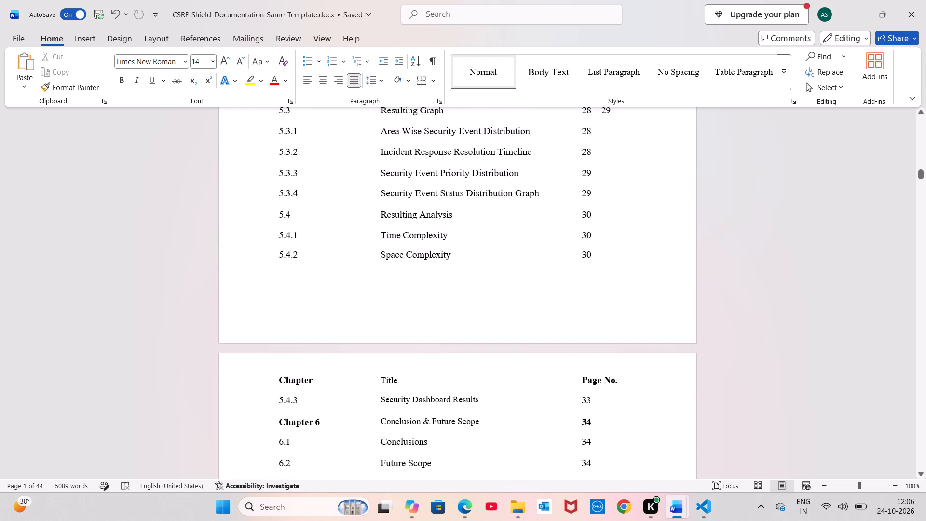
scroll(533, 398, up, 3)
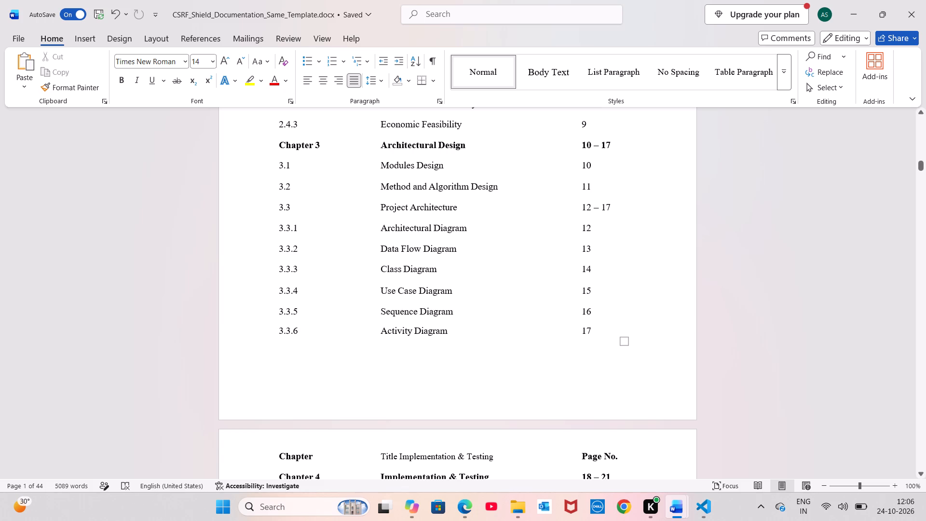
scroll(560, 340, up, 17)
scroll(560, 340, up, 5)
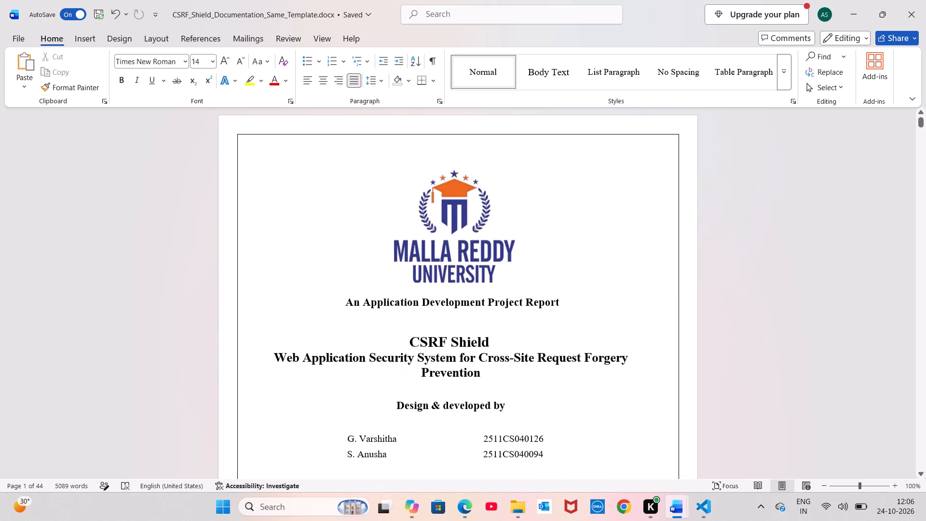